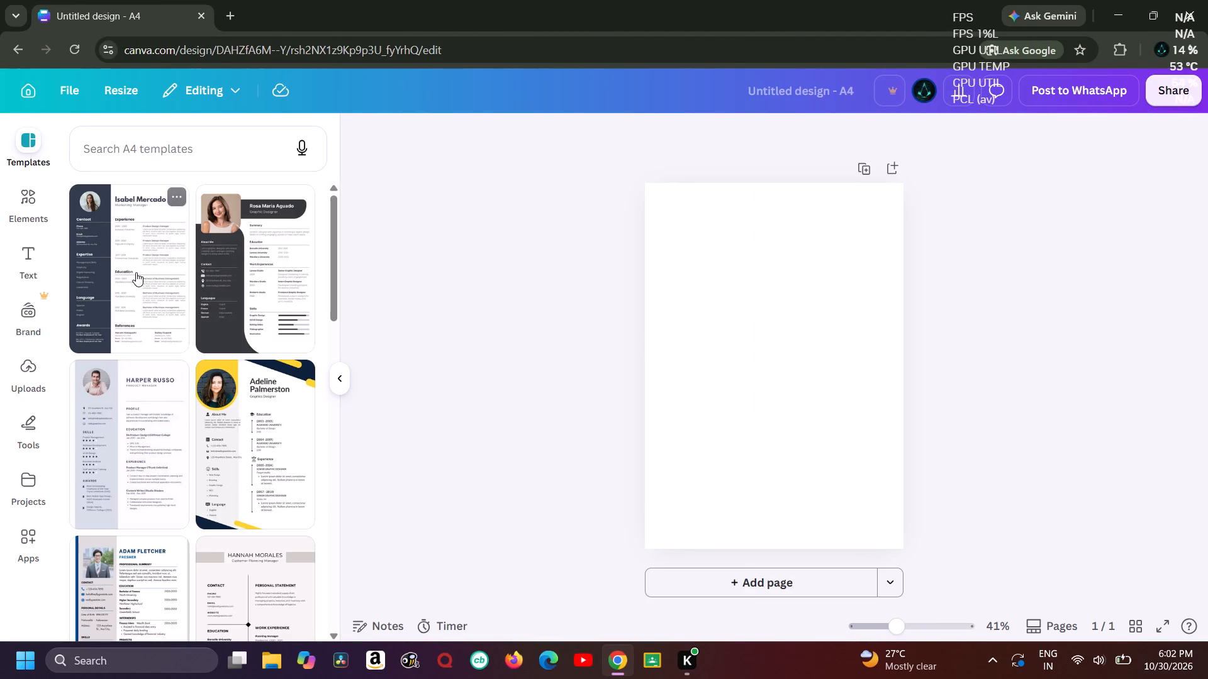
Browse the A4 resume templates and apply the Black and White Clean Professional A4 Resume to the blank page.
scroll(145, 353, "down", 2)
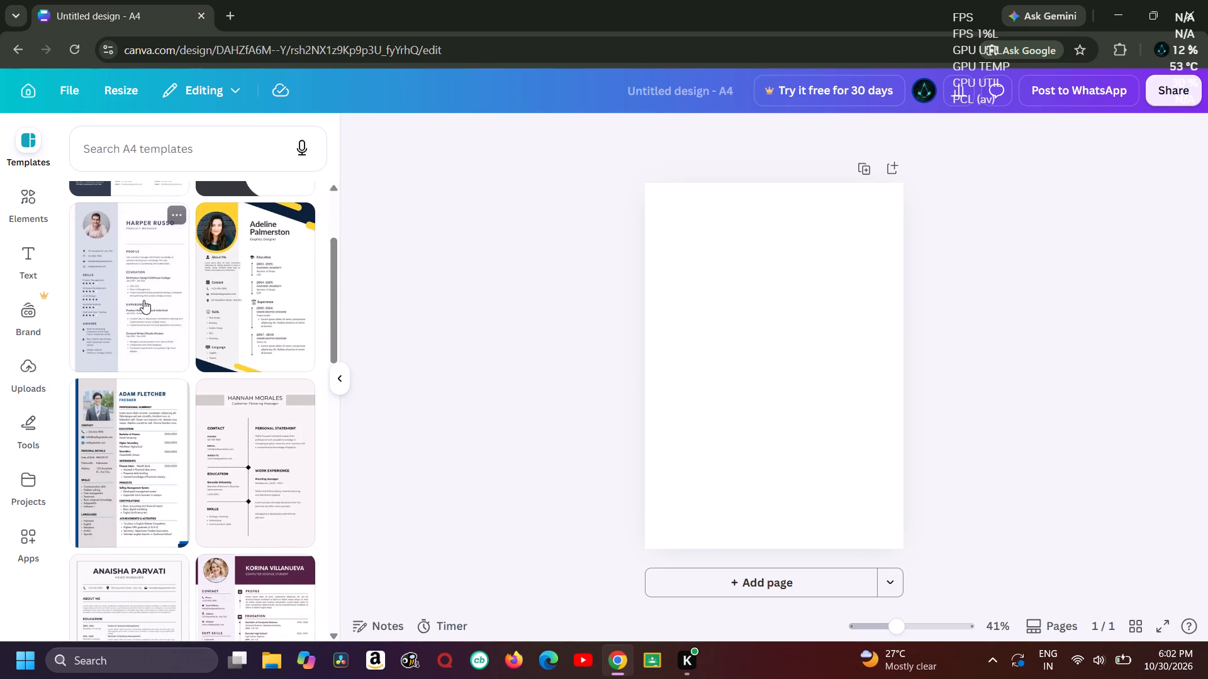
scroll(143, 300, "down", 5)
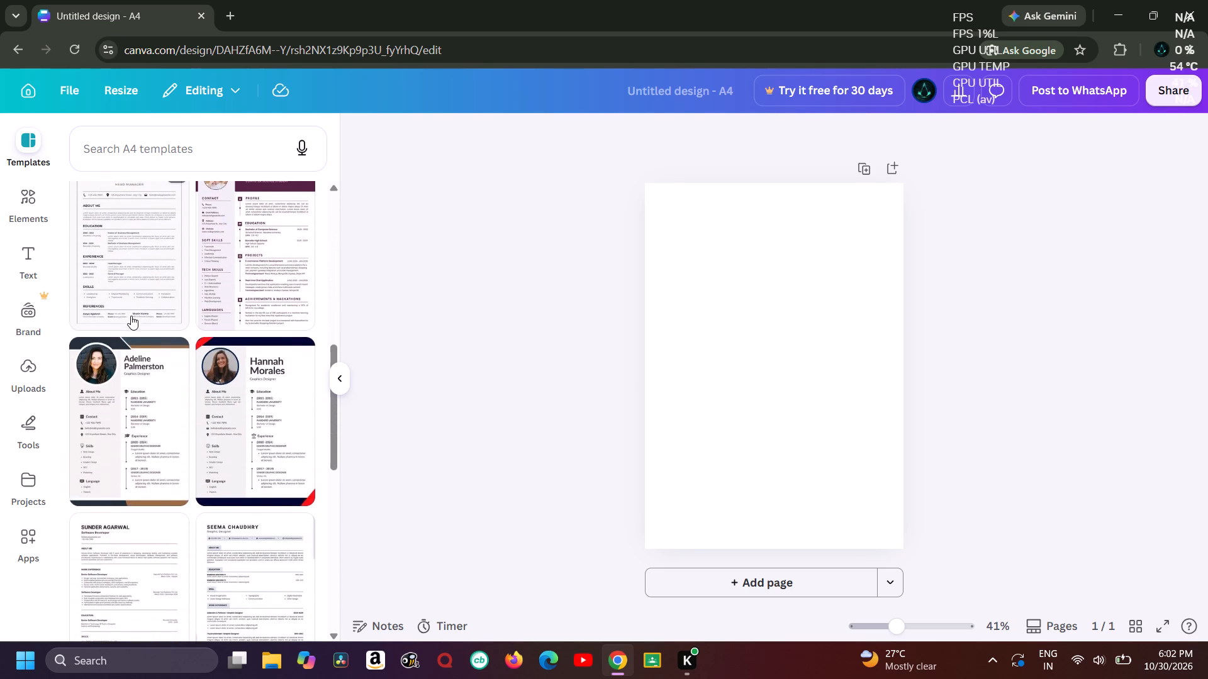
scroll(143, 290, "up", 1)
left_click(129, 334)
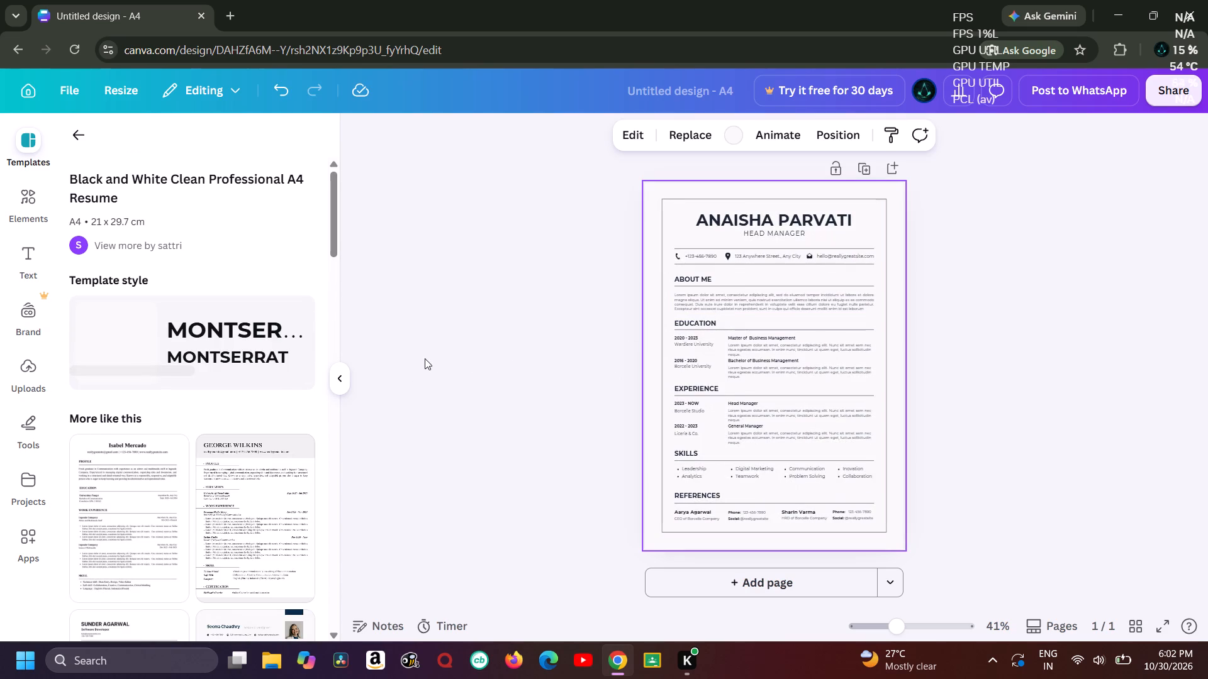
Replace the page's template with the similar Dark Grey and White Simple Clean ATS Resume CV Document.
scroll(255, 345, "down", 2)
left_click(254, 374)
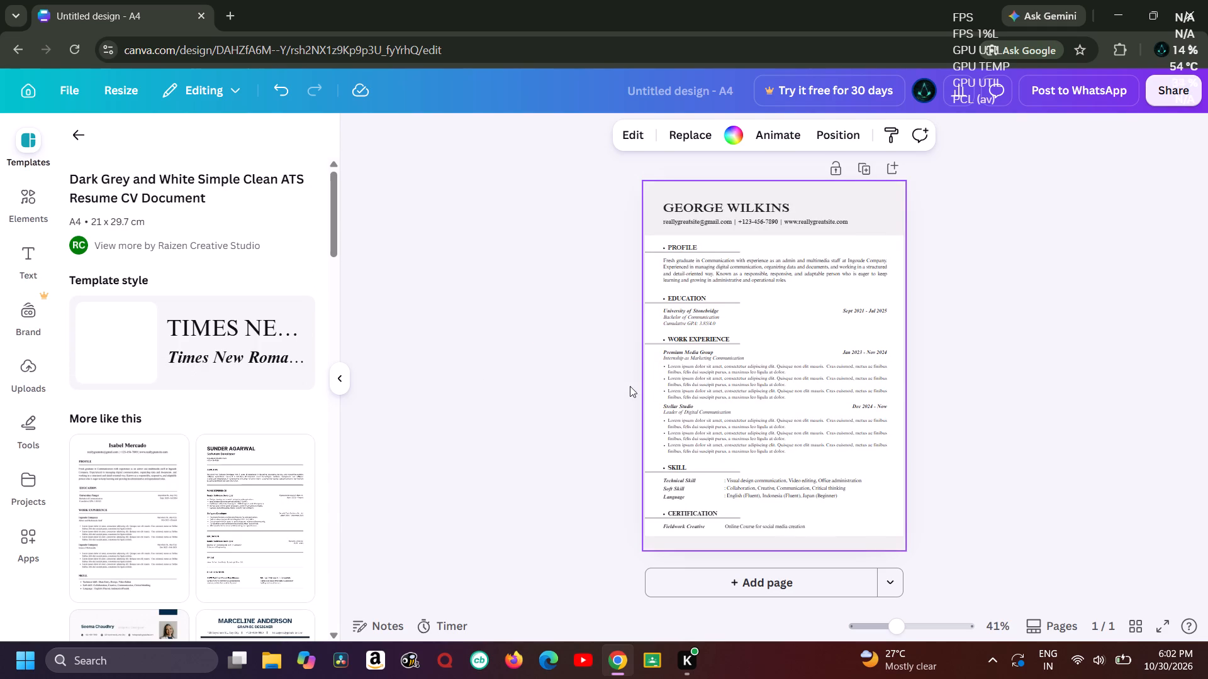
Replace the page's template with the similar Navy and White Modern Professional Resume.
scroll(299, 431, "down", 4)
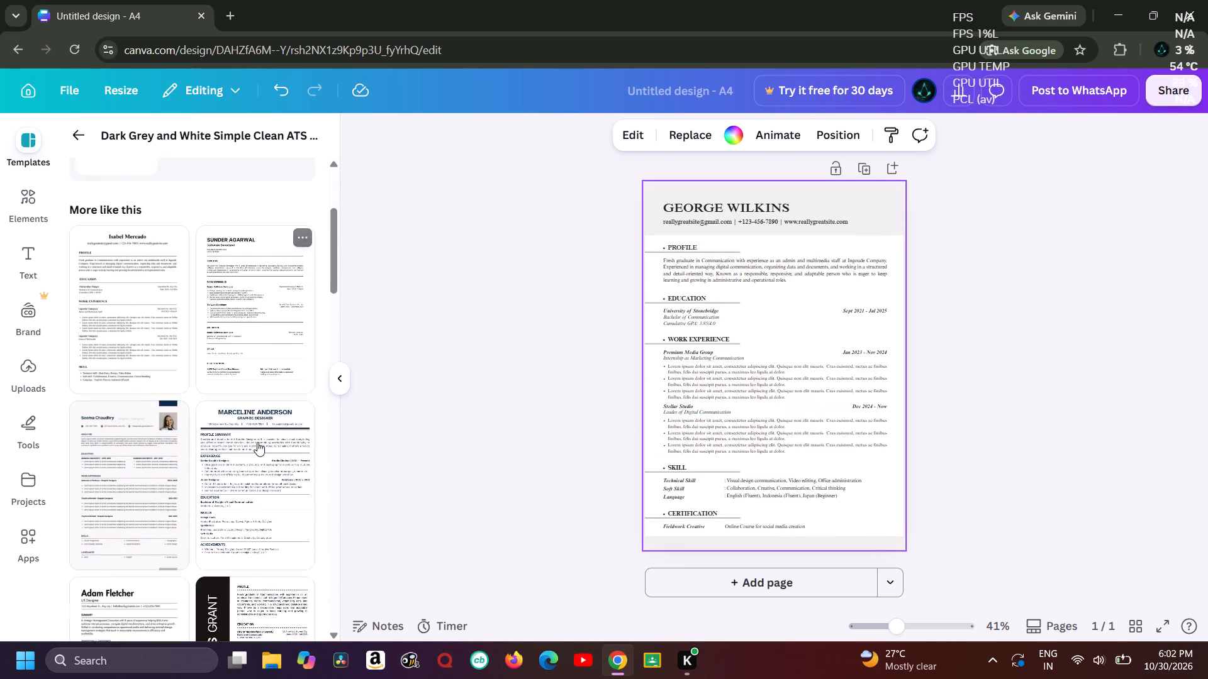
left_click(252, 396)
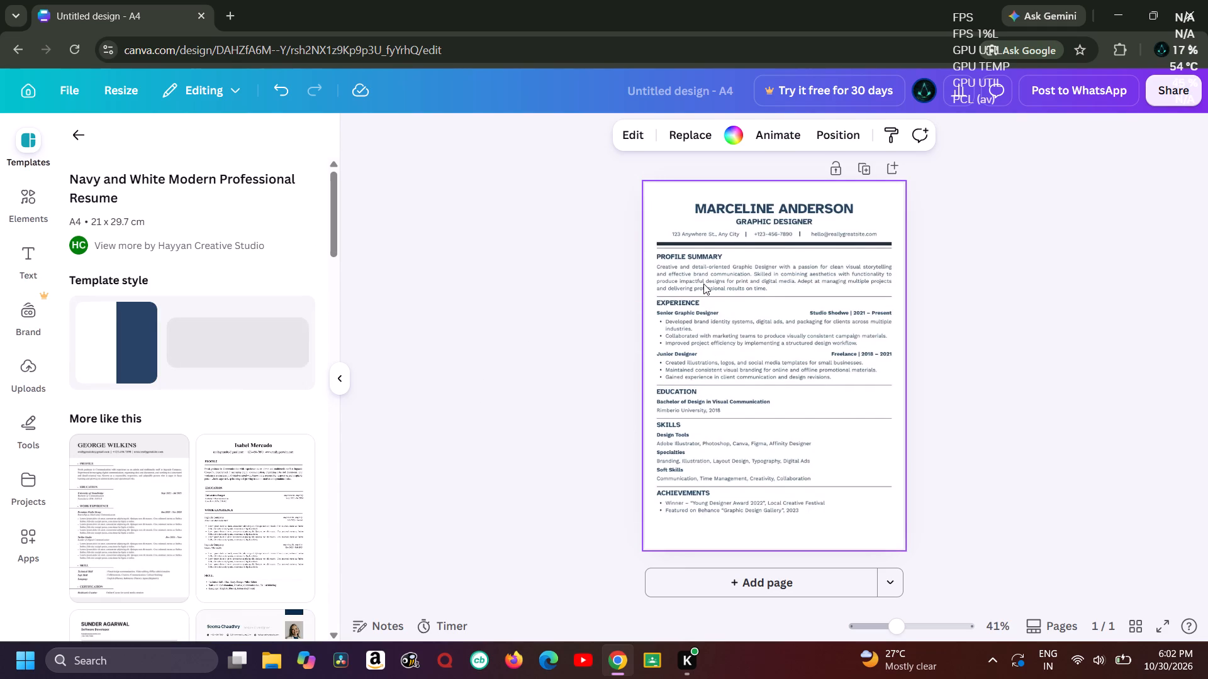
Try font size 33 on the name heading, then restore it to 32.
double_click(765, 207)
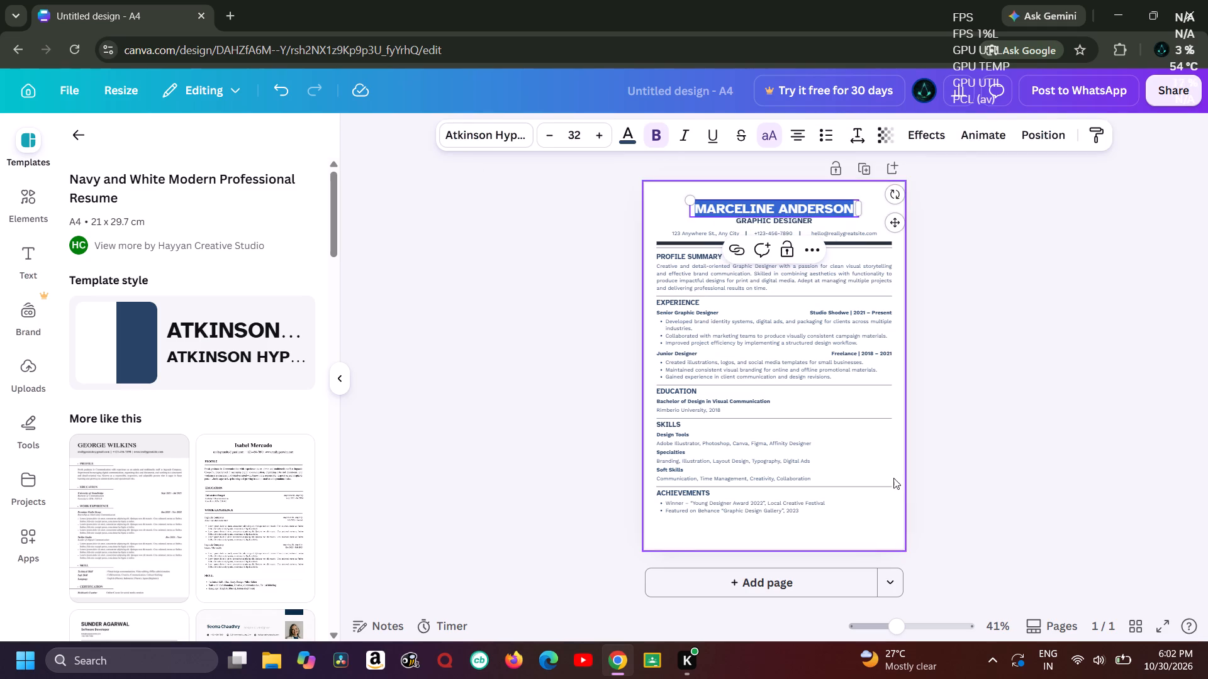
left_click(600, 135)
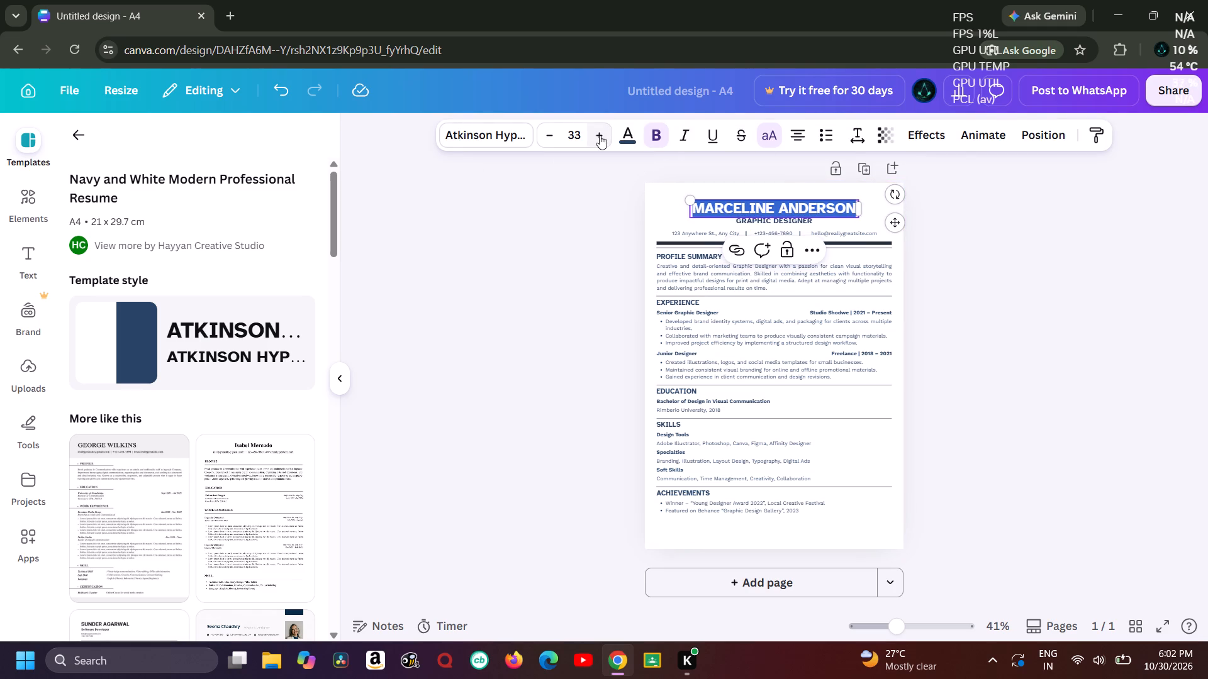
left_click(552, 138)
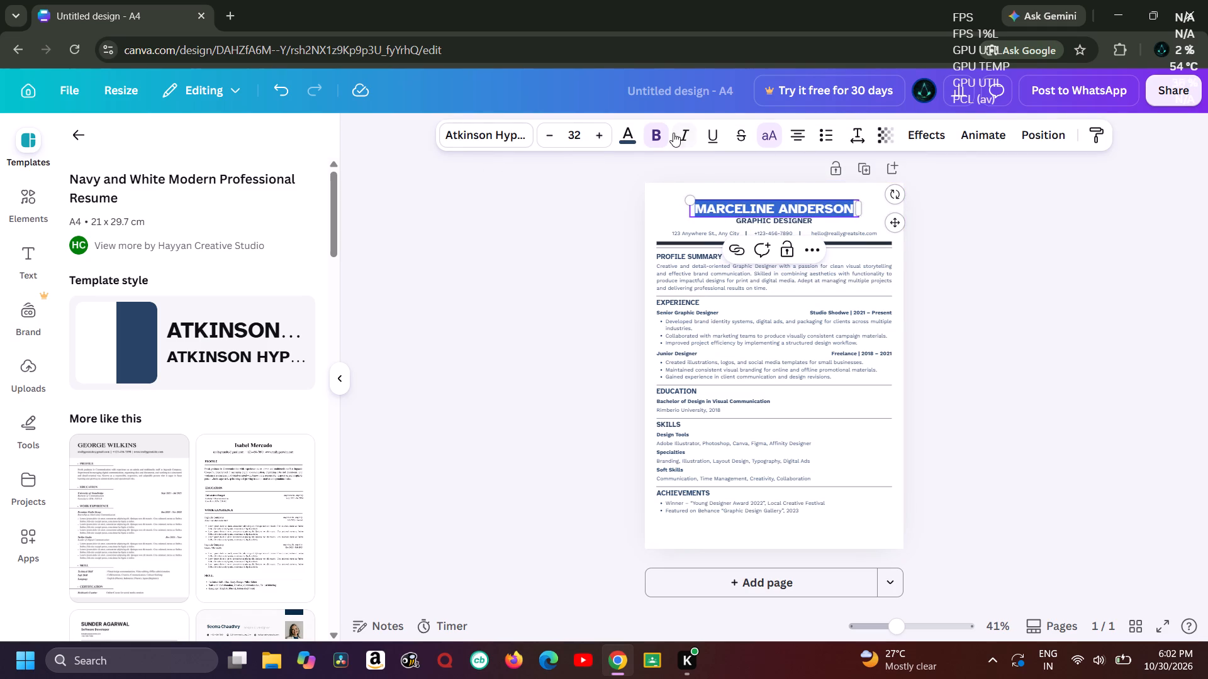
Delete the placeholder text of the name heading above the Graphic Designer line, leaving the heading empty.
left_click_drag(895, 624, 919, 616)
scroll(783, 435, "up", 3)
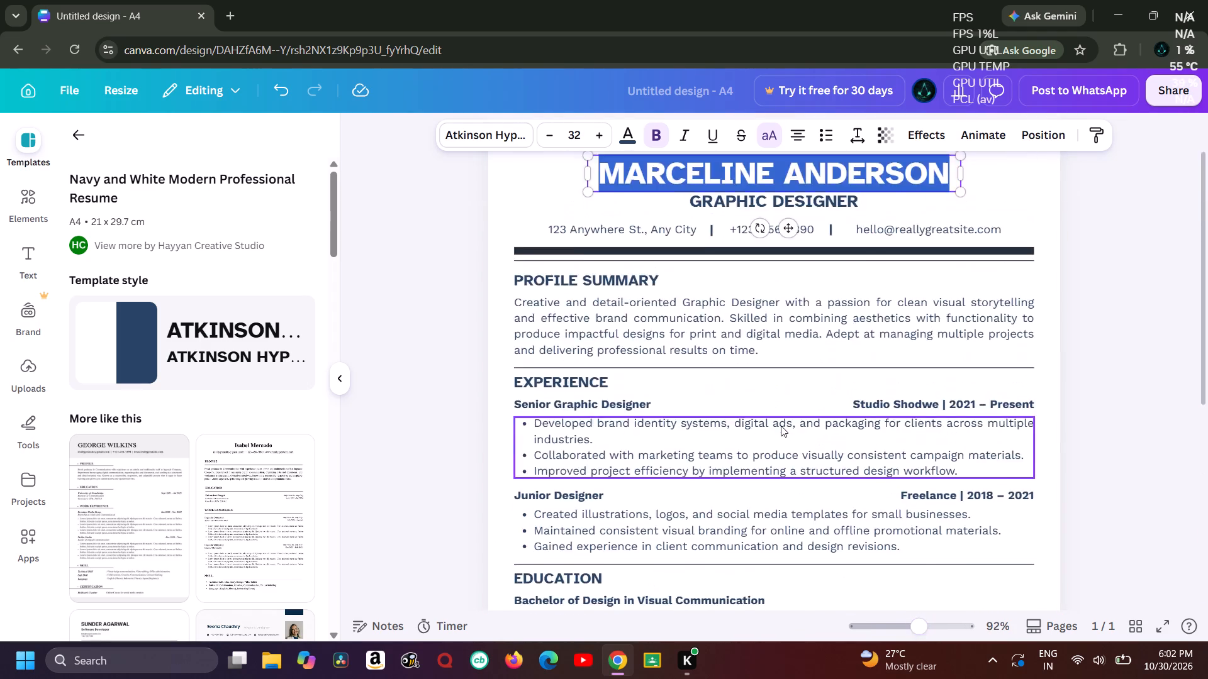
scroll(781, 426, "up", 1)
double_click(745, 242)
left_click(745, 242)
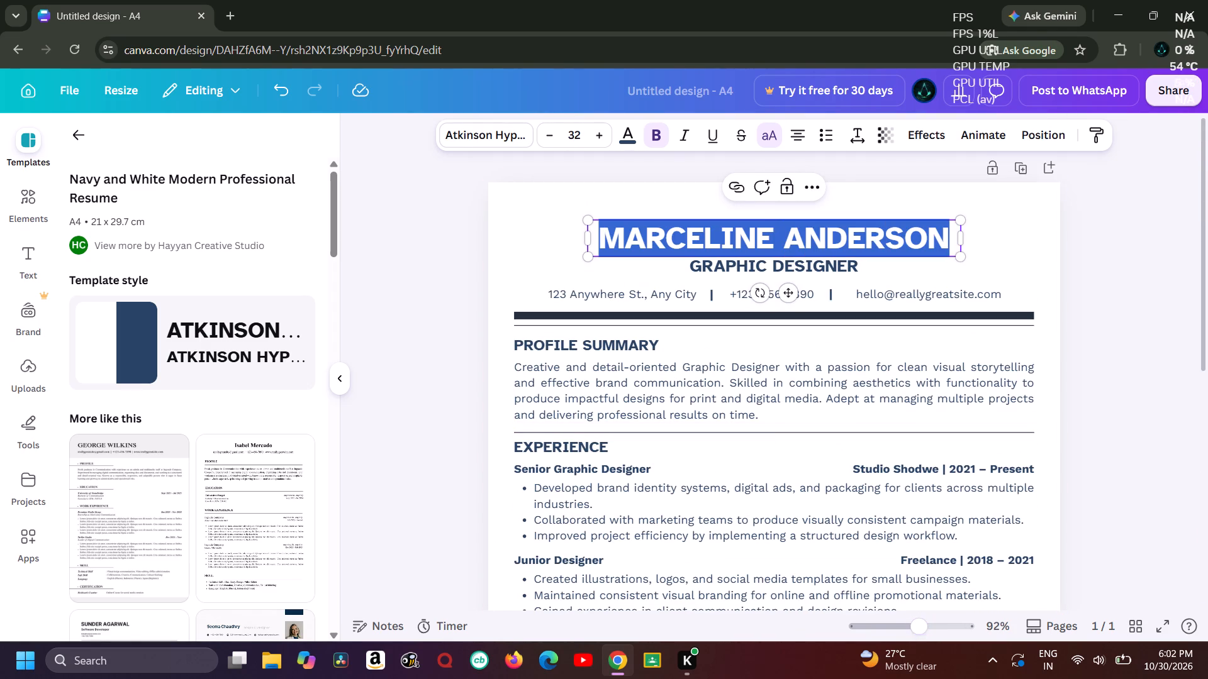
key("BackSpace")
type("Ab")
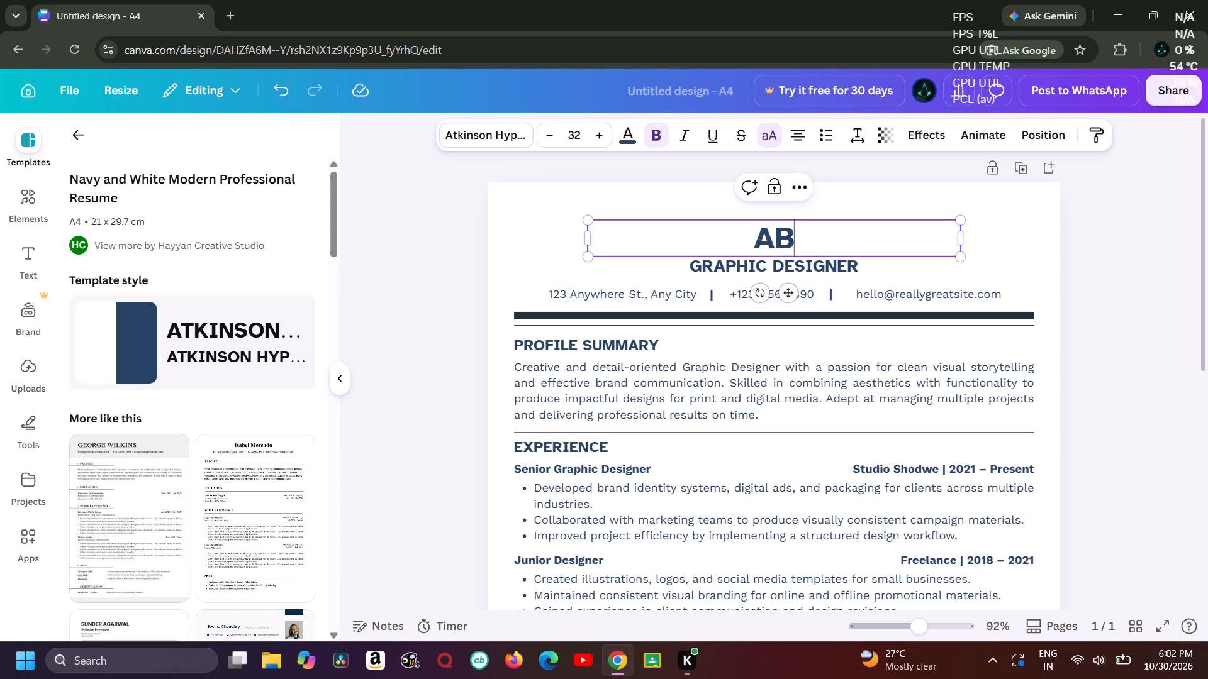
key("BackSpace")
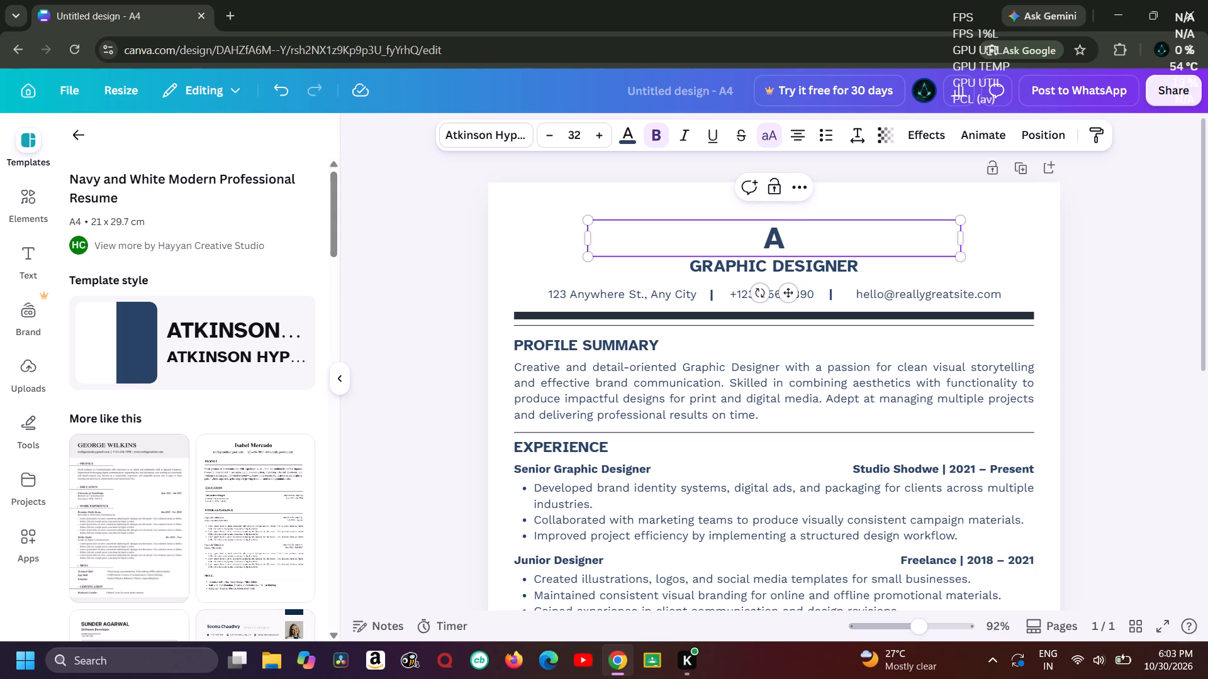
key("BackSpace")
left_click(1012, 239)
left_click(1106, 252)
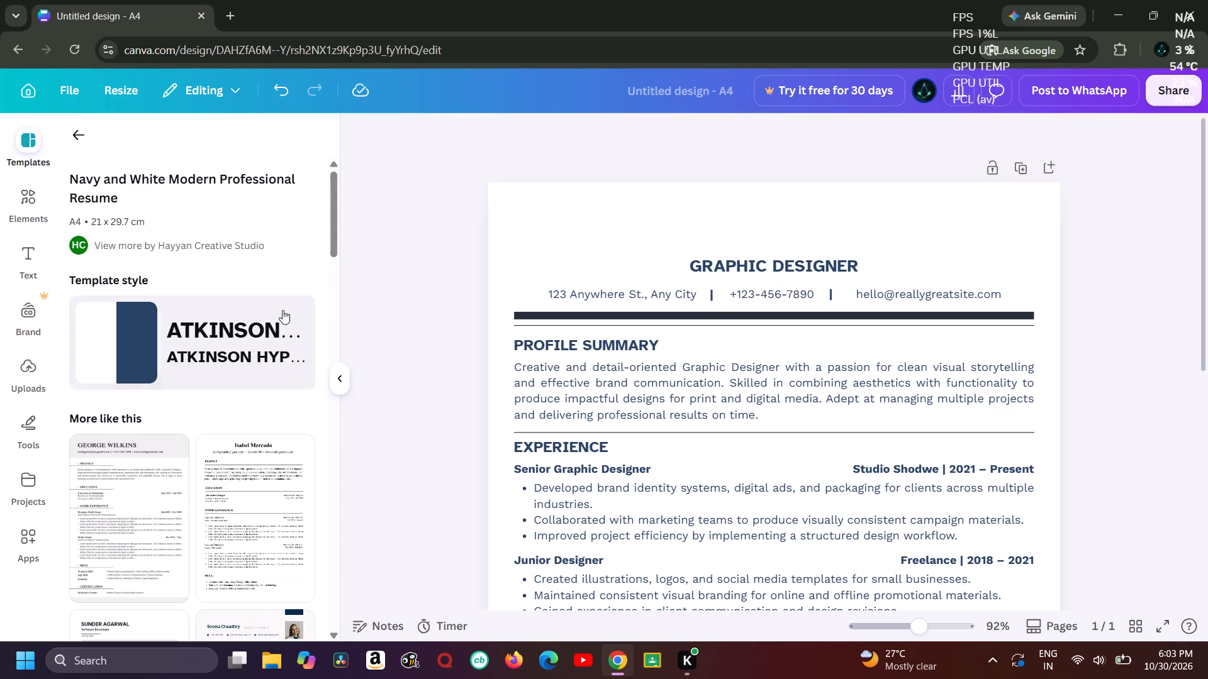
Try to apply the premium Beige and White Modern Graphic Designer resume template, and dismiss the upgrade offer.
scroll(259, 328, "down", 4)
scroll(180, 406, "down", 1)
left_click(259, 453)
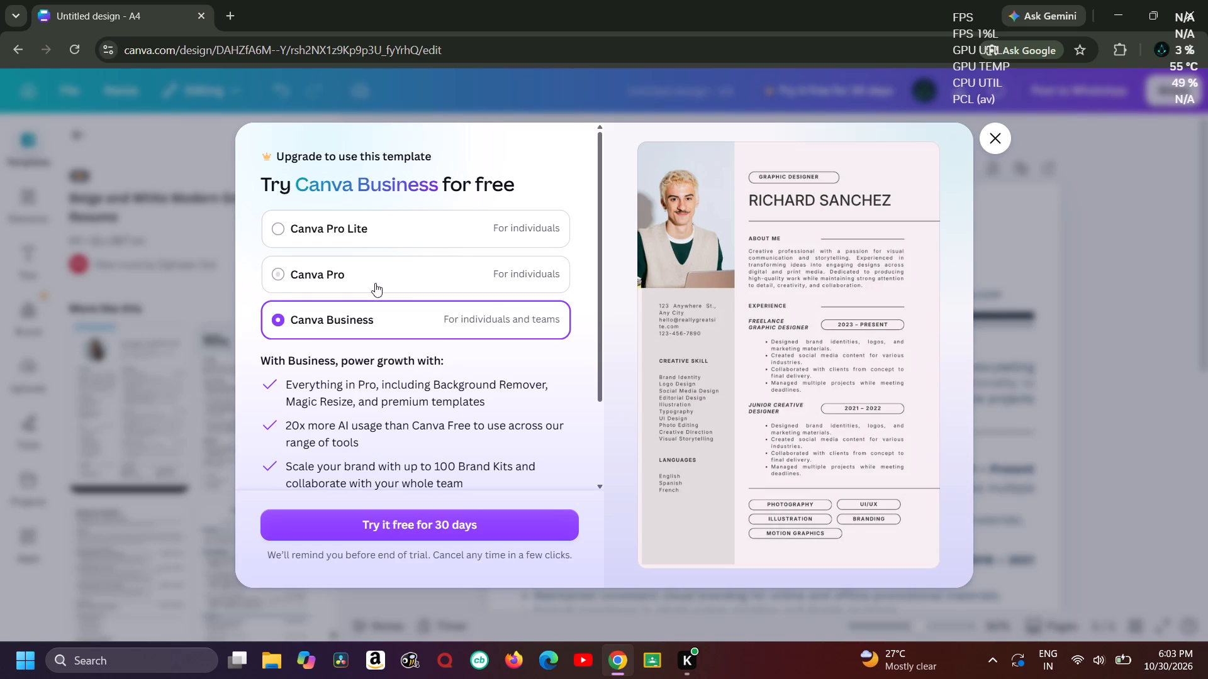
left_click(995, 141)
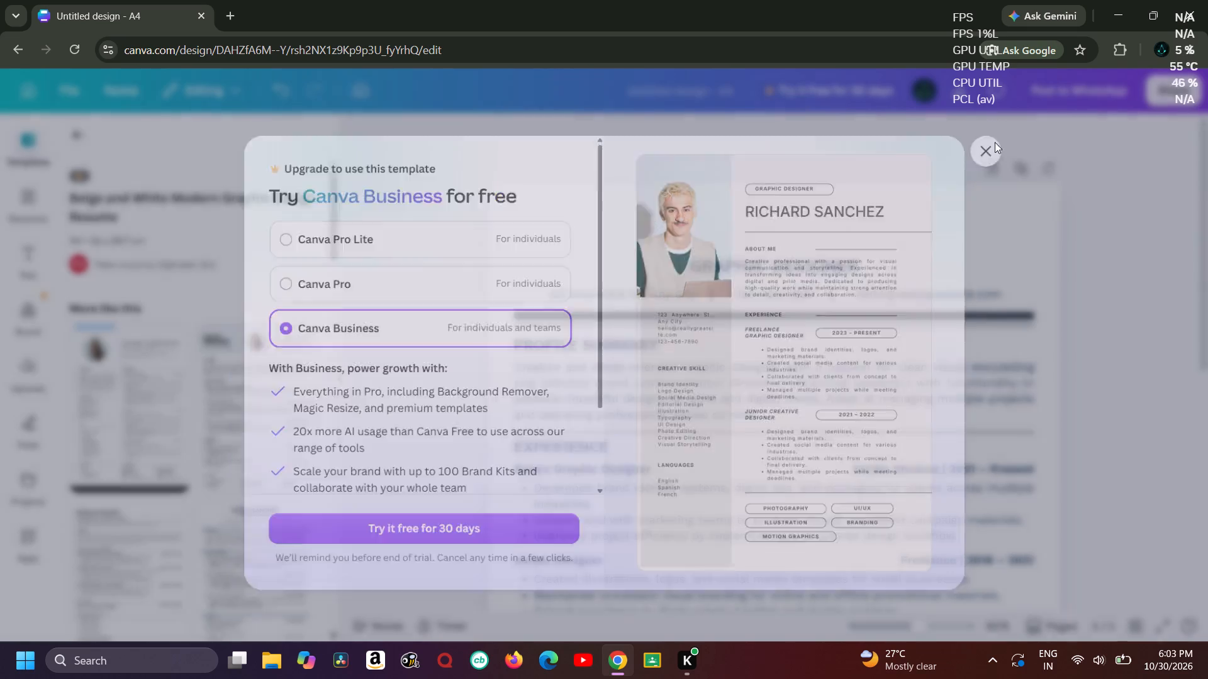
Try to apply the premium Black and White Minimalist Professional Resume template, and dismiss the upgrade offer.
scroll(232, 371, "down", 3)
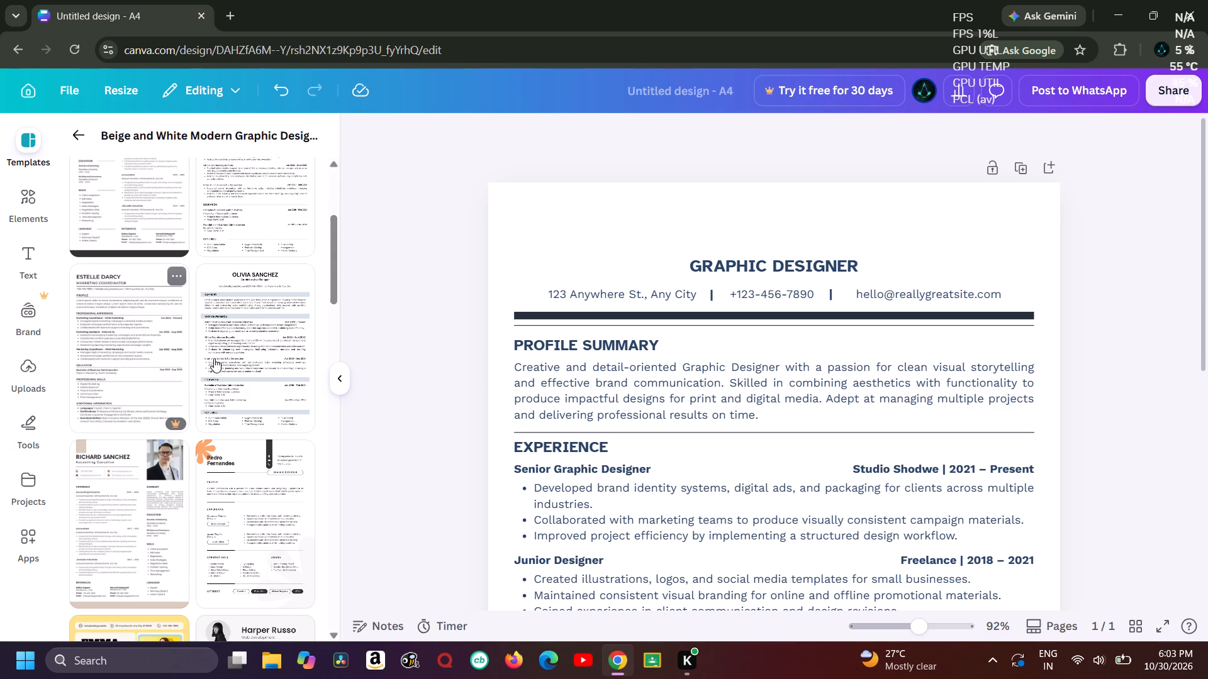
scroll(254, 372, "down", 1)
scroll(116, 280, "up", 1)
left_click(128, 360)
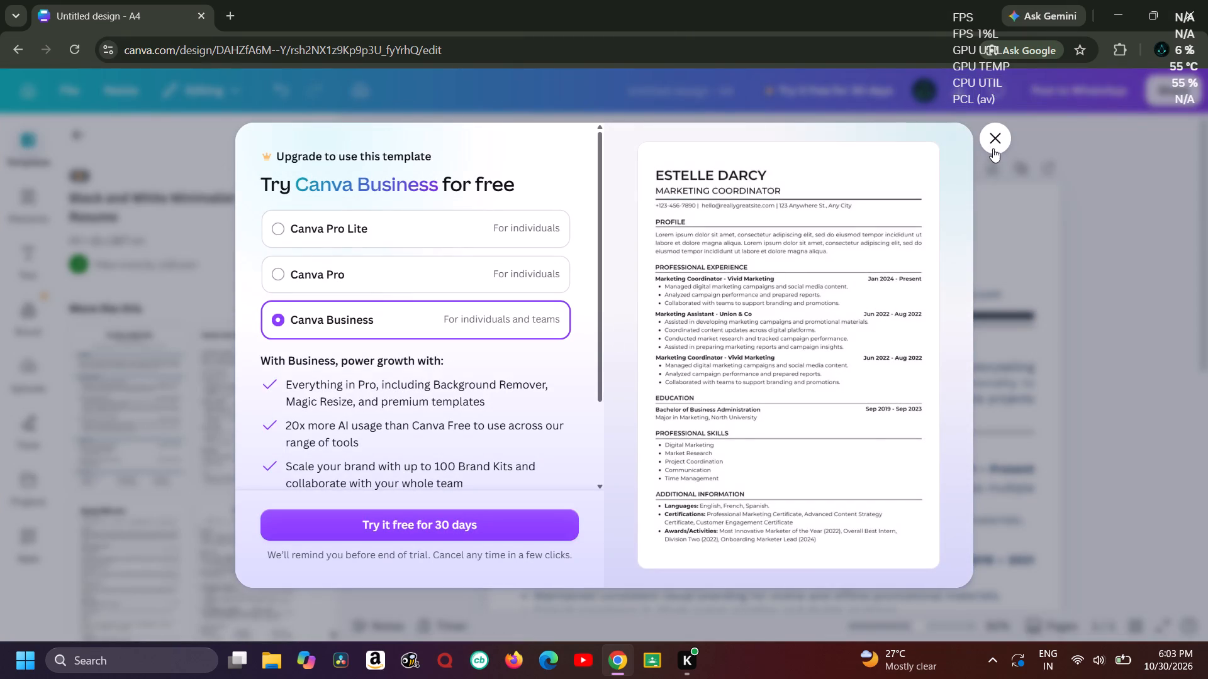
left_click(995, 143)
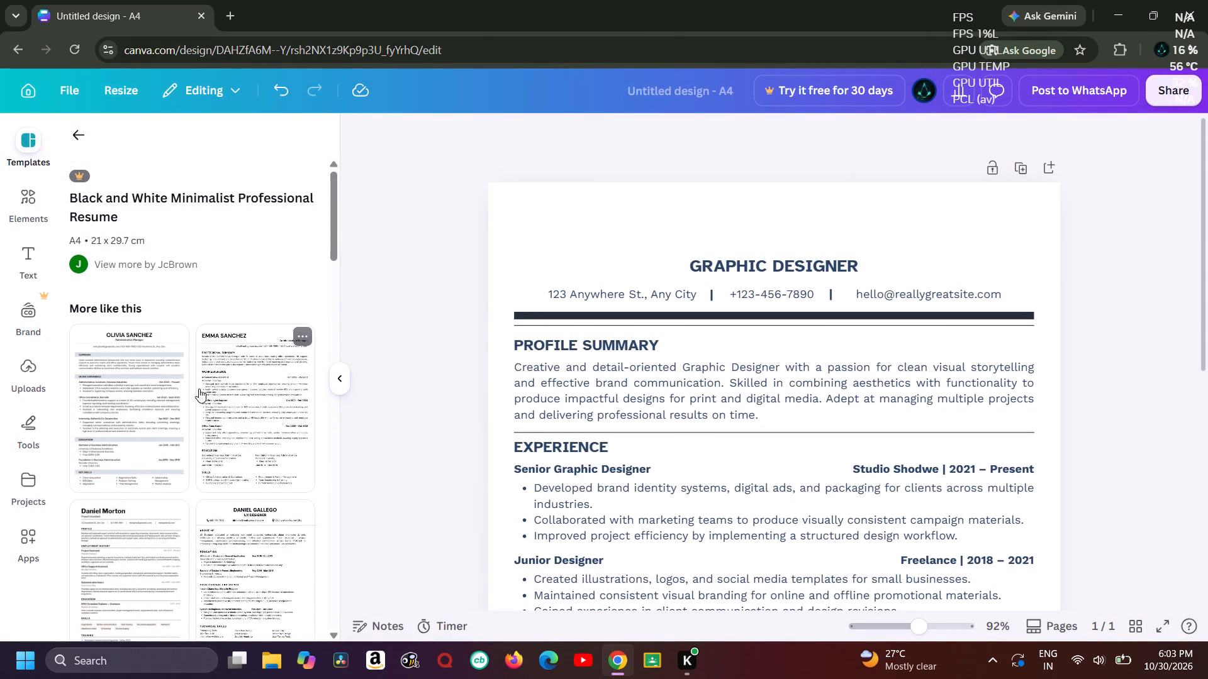
Apply the free White Black and Blue Modern Professional Resume A4 template to the page.
scroll(194, 390, "down", 2)
scroll(253, 433, "down", 2)
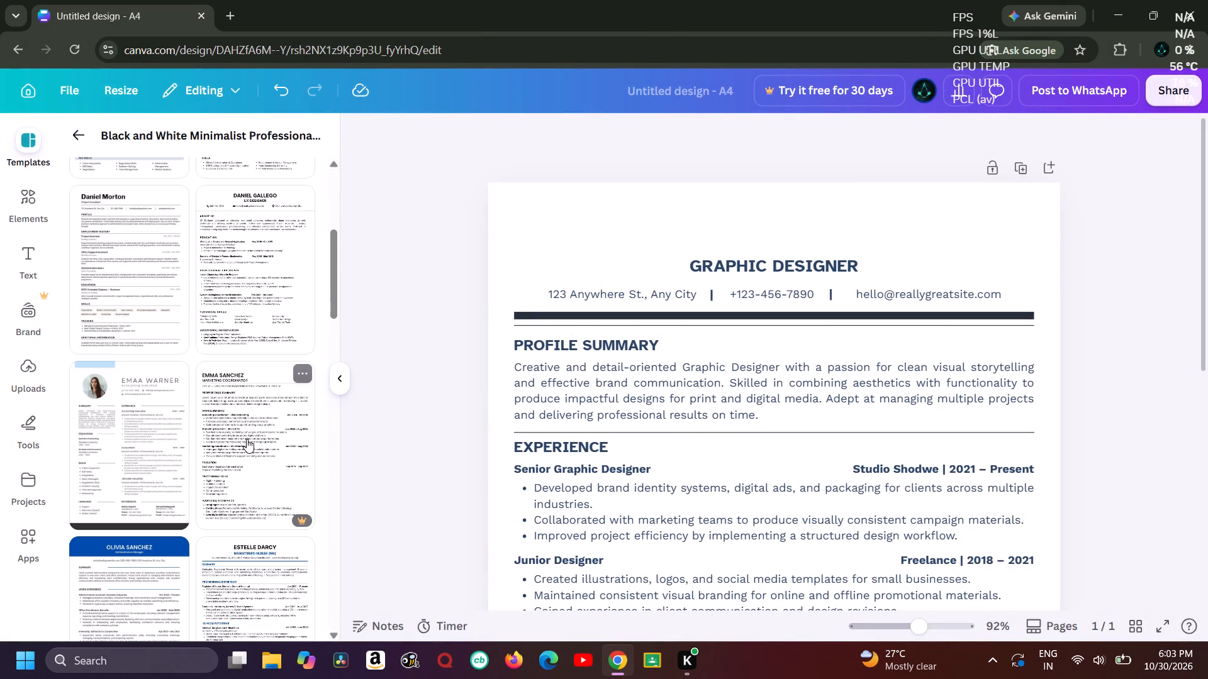
left_click(133, 443)
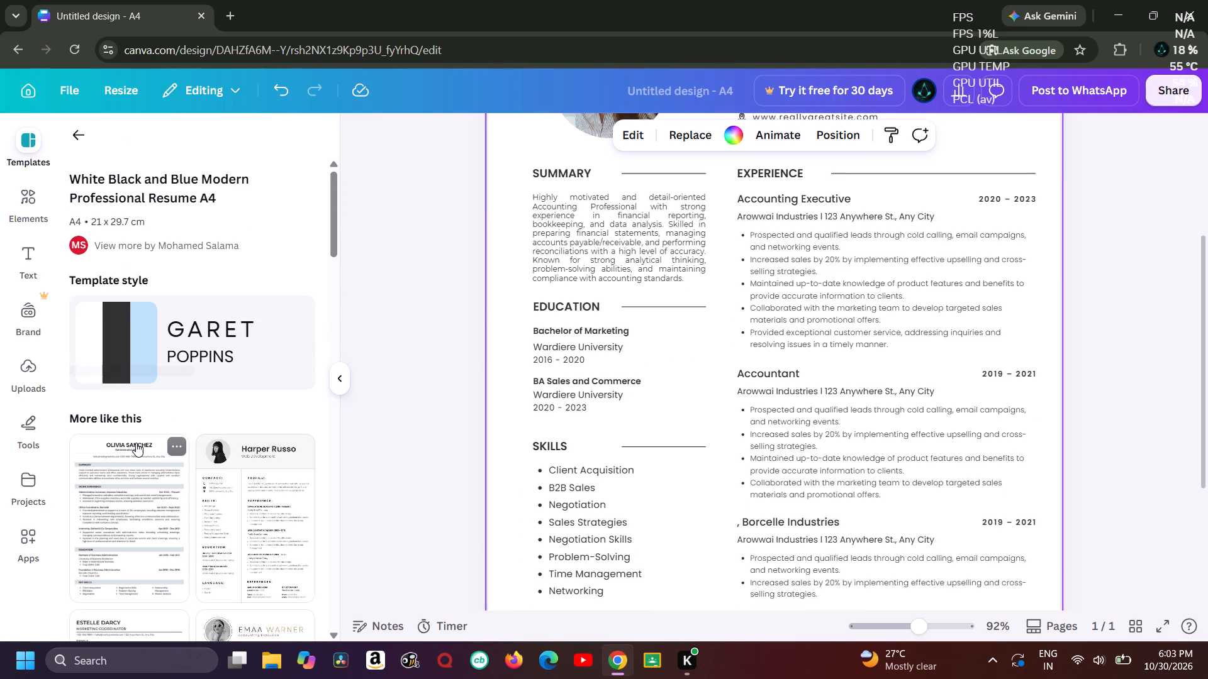
Replace the placeholder name in the resume's heading with the resume owner's full name.
scroll(729, 399, "up", 4)
double_click(807, 281)
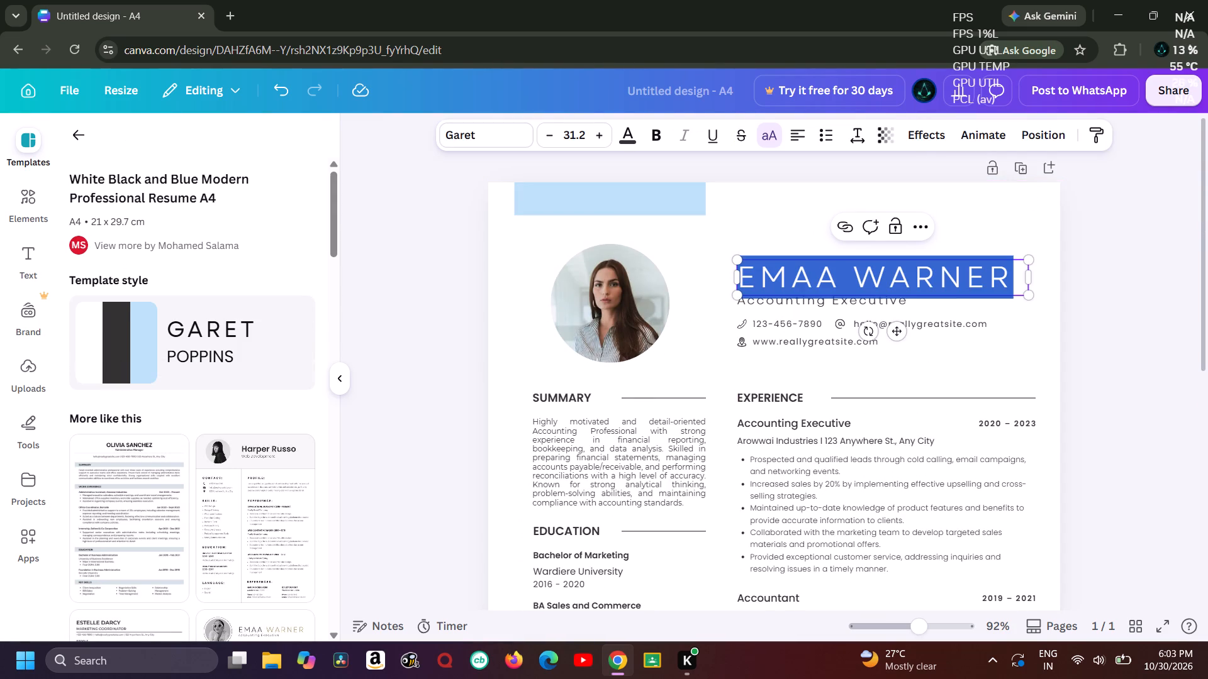
key("BackSpace")
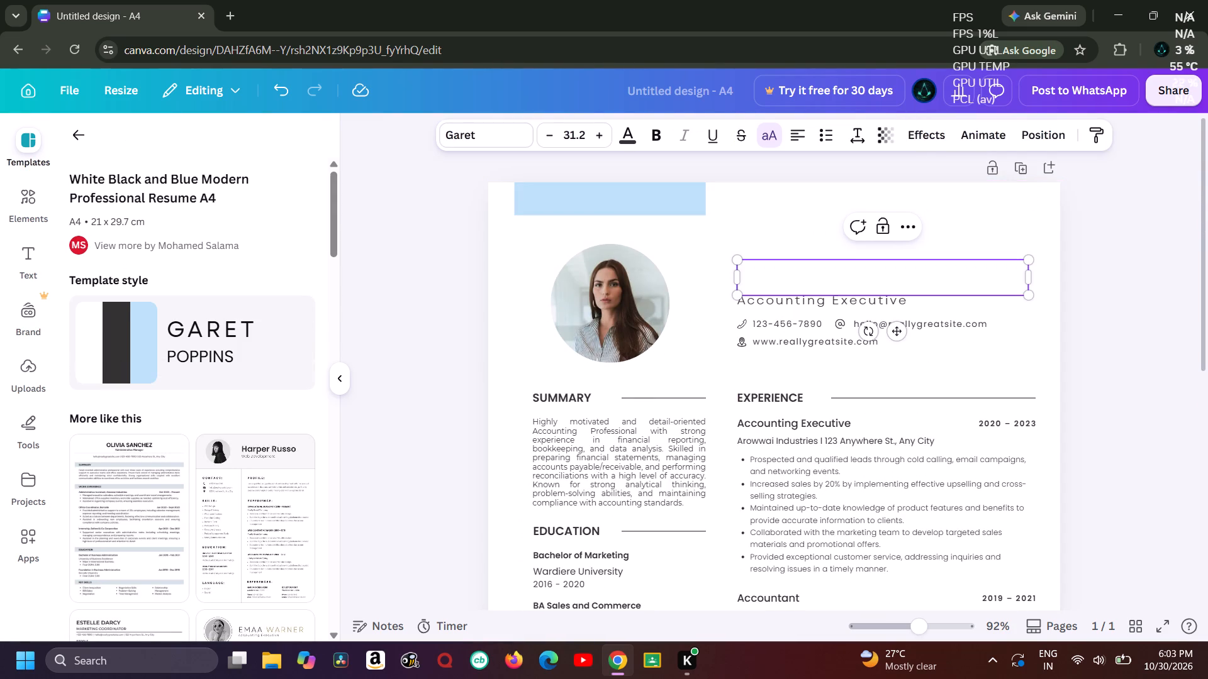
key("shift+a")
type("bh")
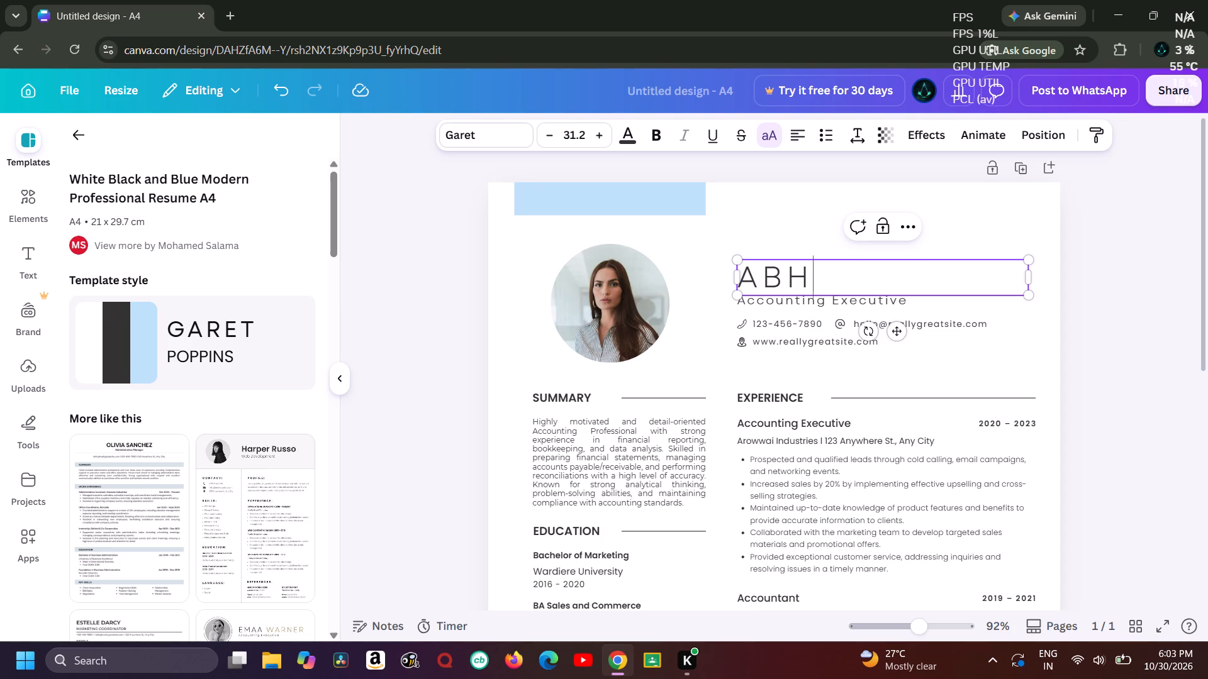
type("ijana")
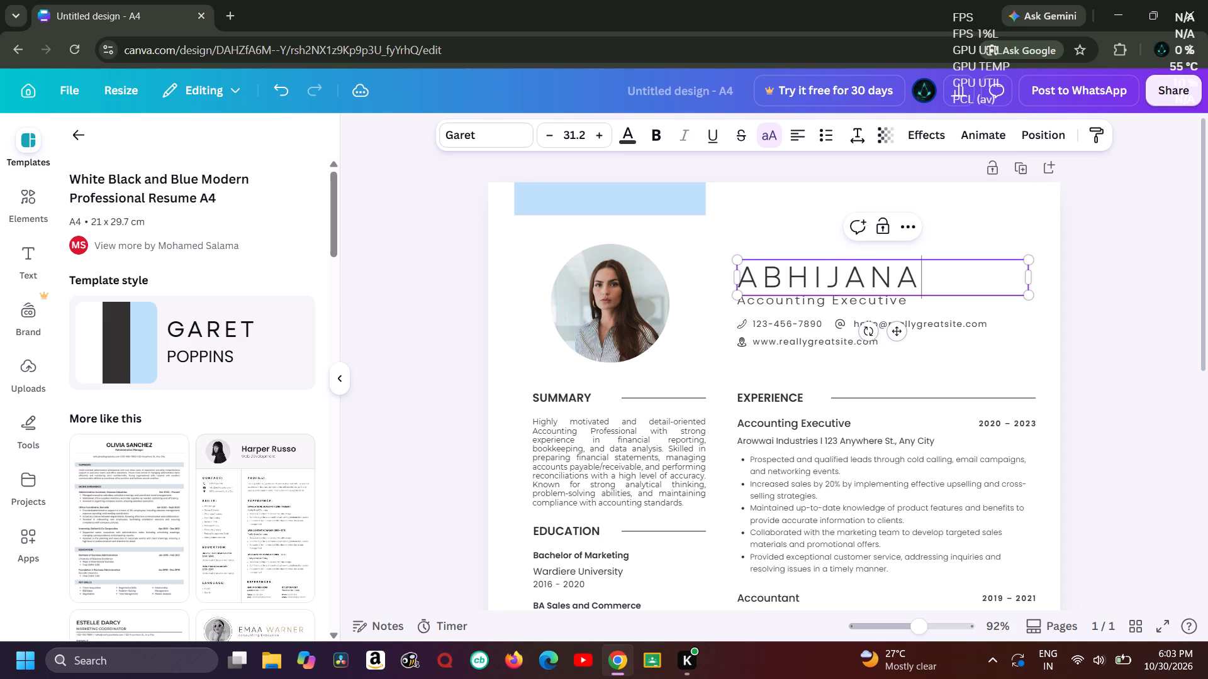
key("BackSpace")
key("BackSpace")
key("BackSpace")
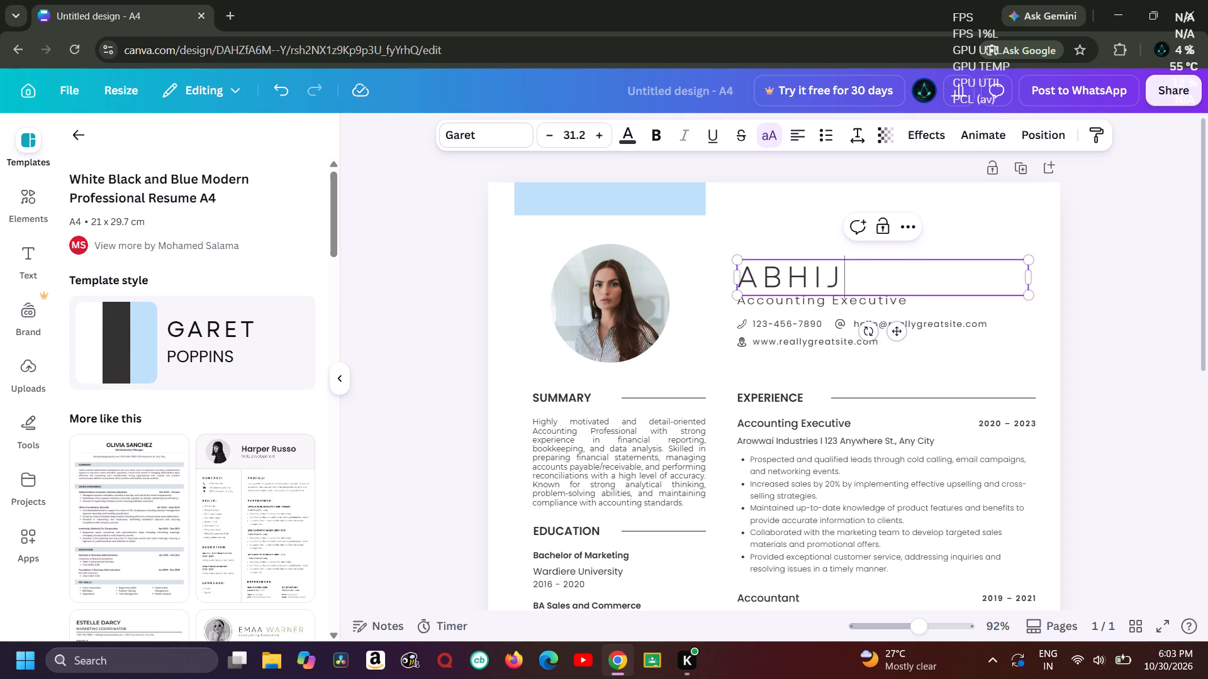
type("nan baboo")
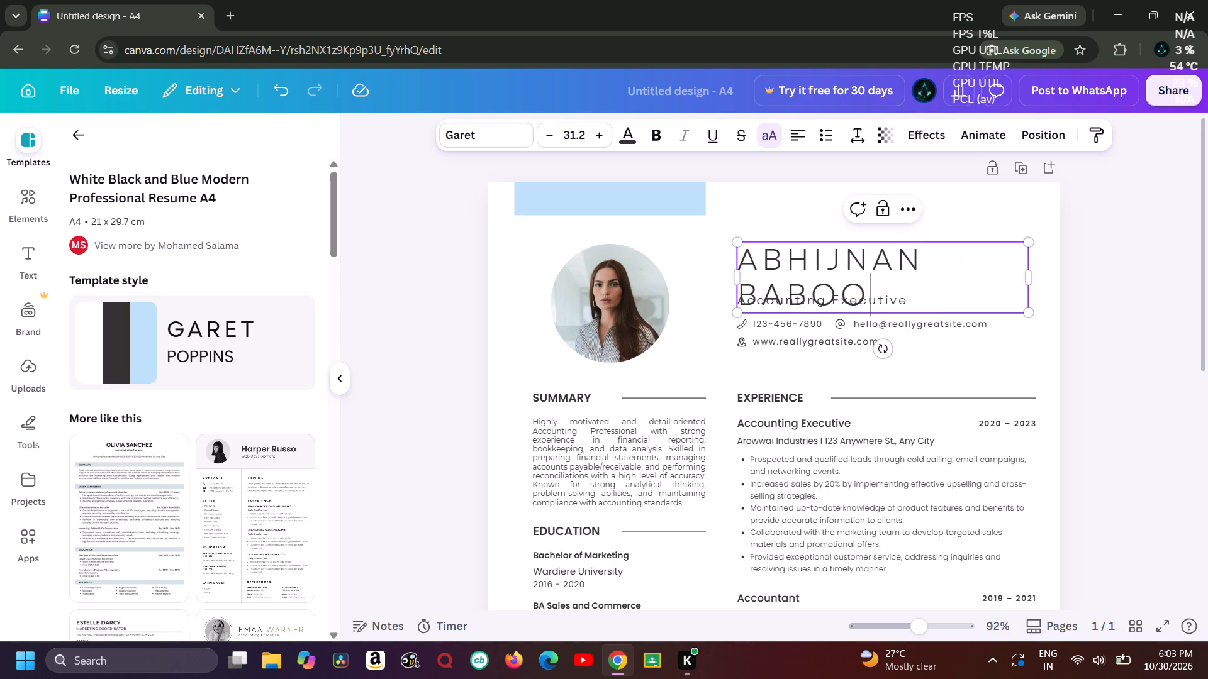
Reduce the font size of the whole name heading to 24.2 so it fits on one line.
left_click_drag(871, 289, 822, 274)
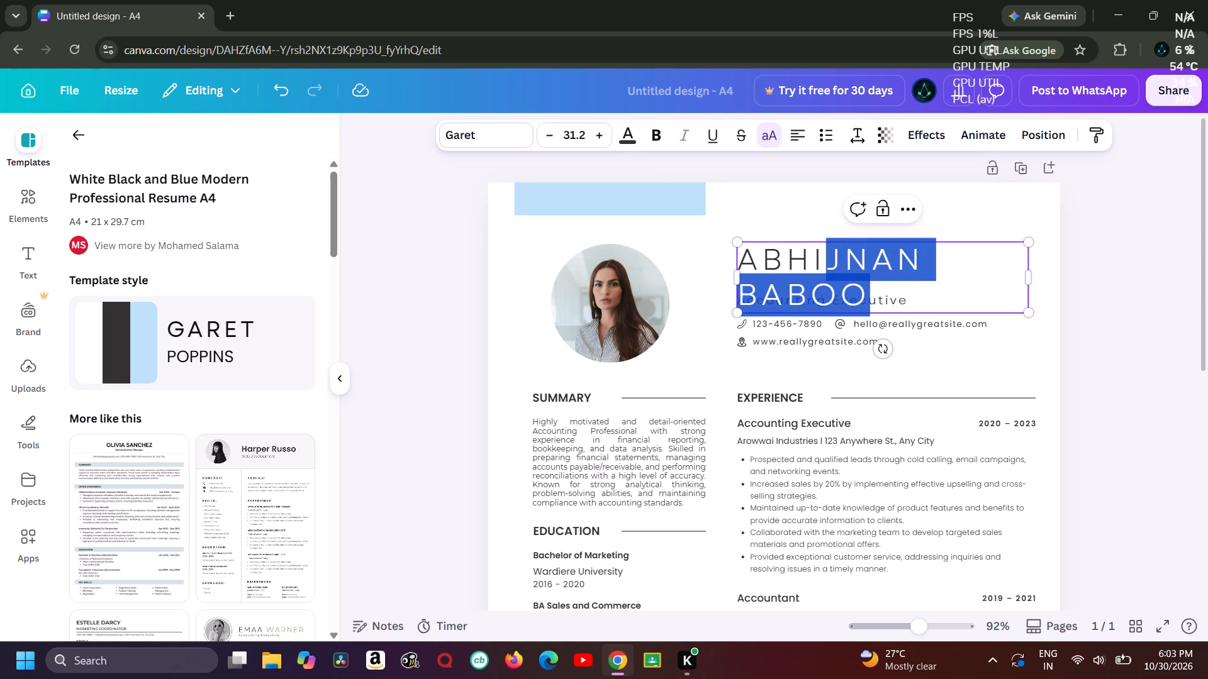
left_click_drag(822, 274, 744, 267)
triple_click(555, 132)
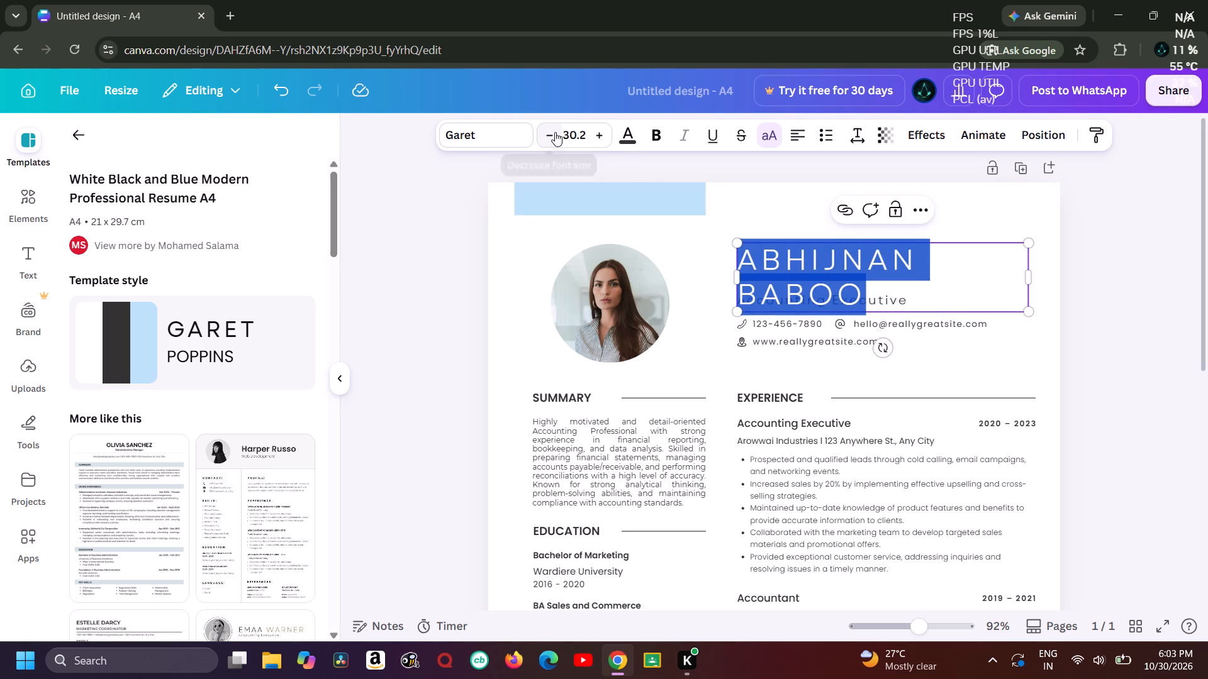
double_click(555, 132)
double_click(556, 132)
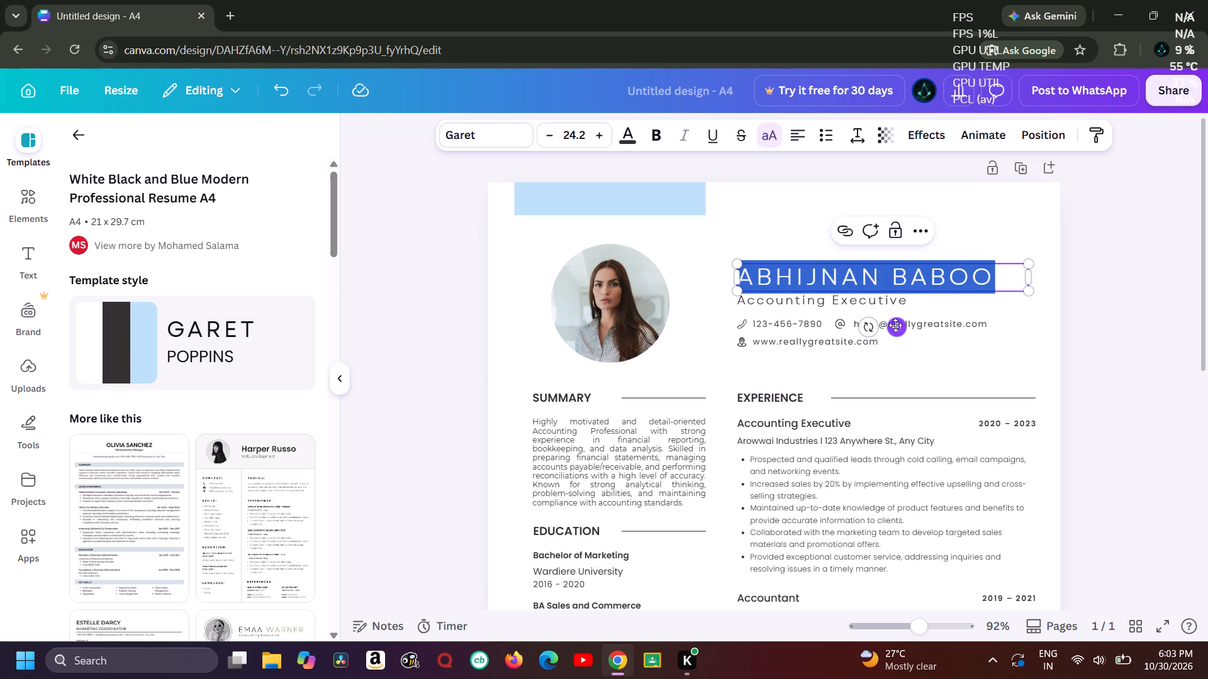
Move the name heading slightly upward on the page, away from the job title line beneath it.
left_click_drag(895, 325, 895, 311)
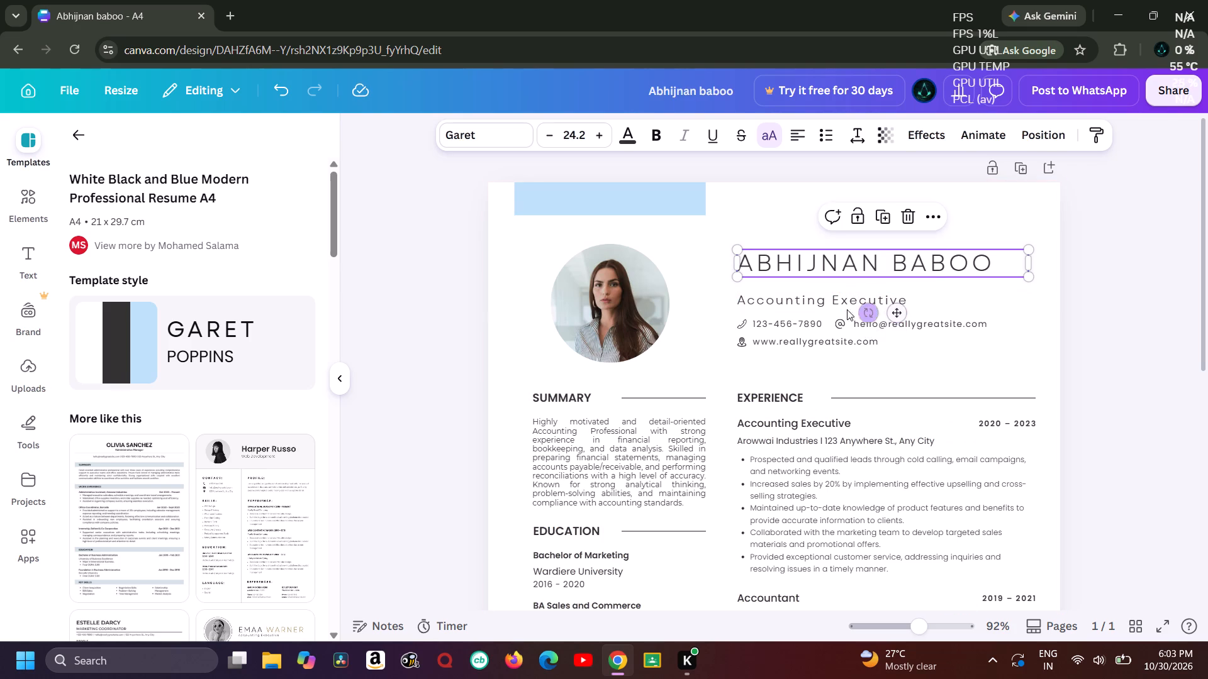
Replace the placeholder job title beneath the name heading with "BS-MS Scholar".
double_click(834, 301)
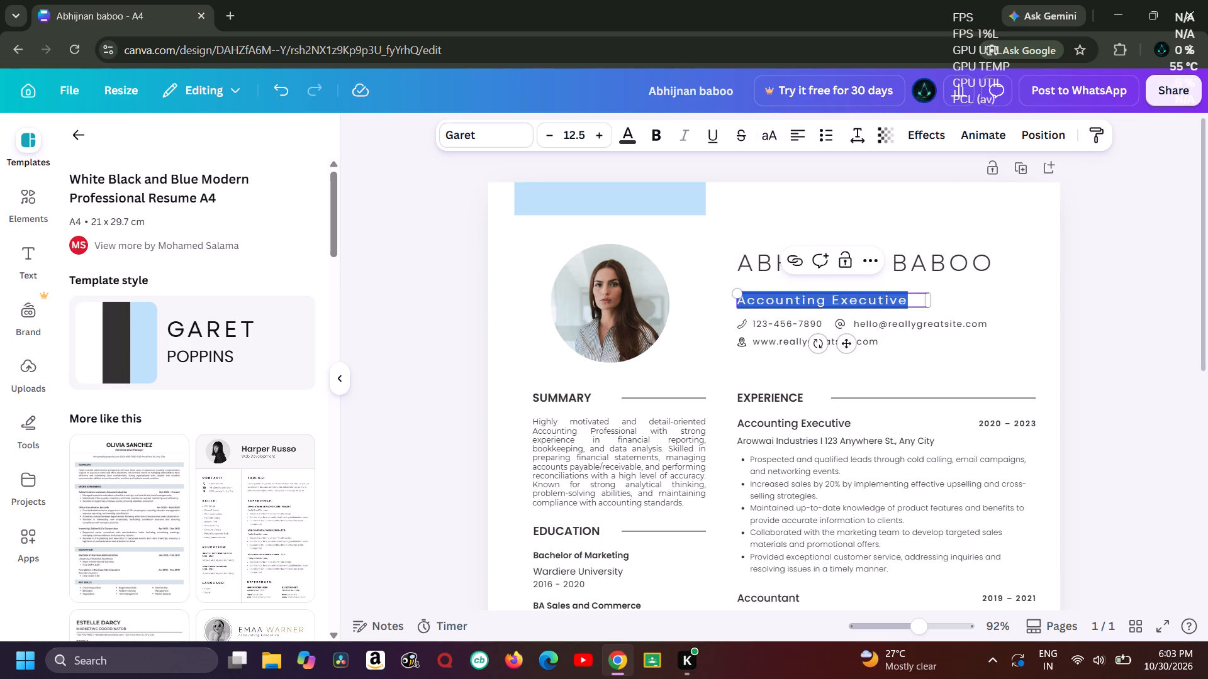
key("BackSpace")
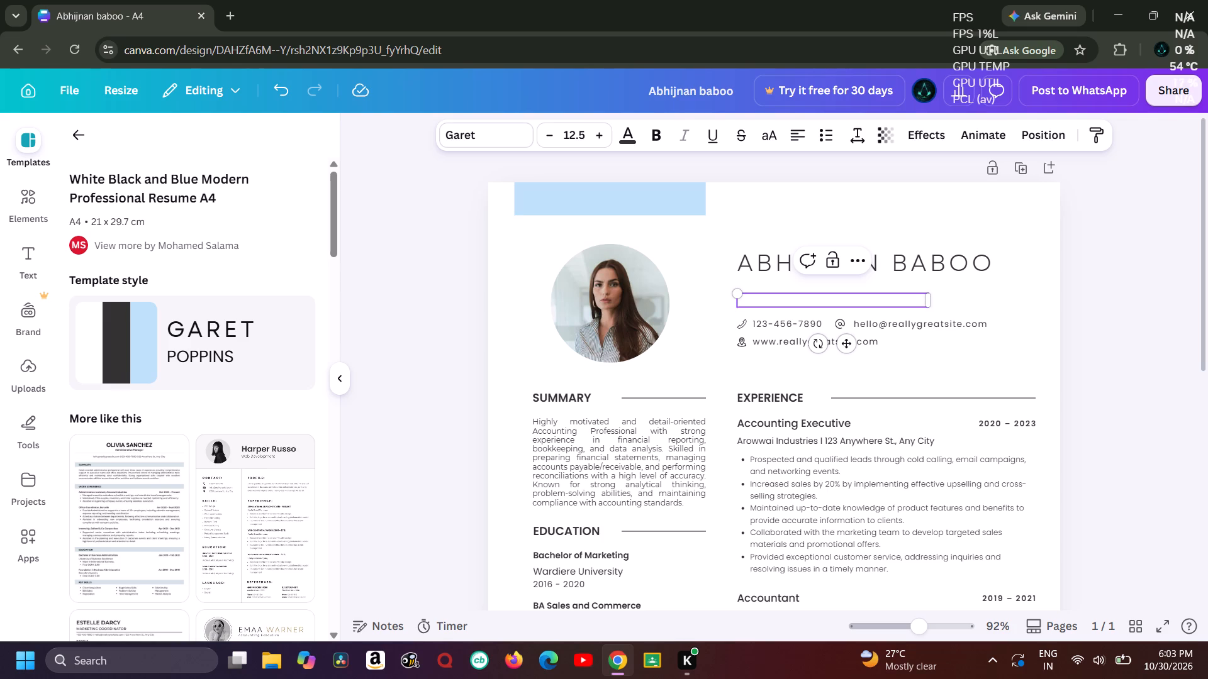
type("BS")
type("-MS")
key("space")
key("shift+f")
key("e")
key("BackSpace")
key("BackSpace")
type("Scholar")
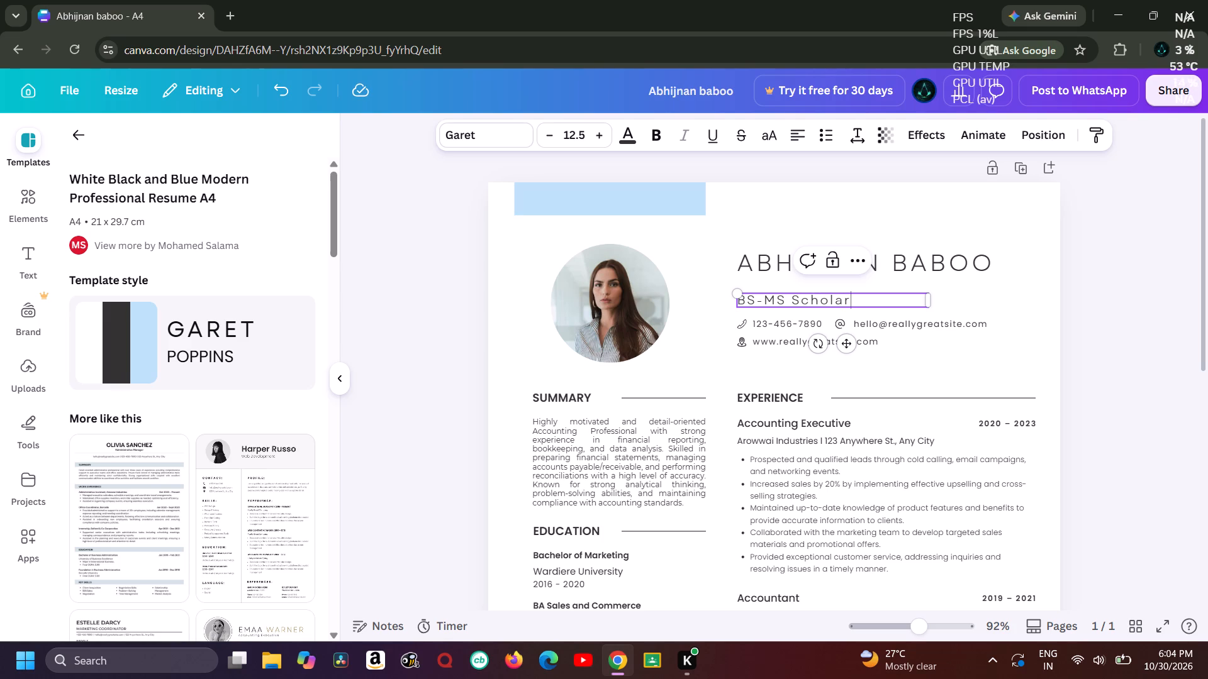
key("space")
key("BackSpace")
Open the placeholder phone number in the resume's contact details for editing.
double_click(811, 323)
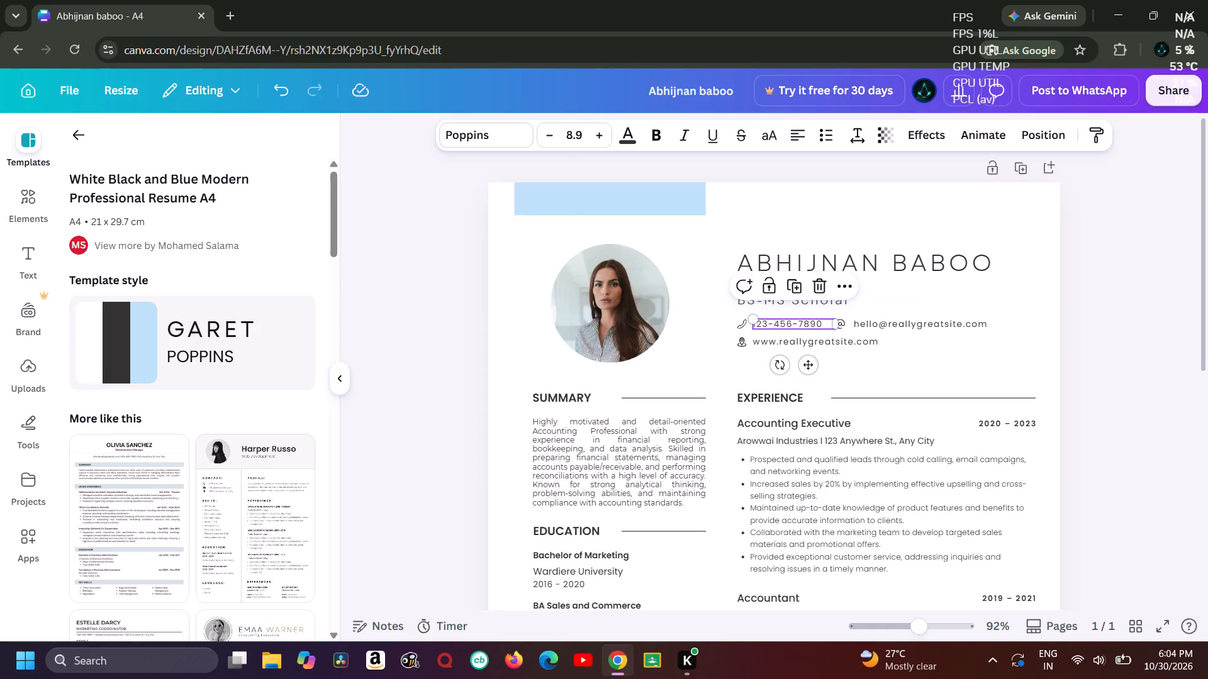
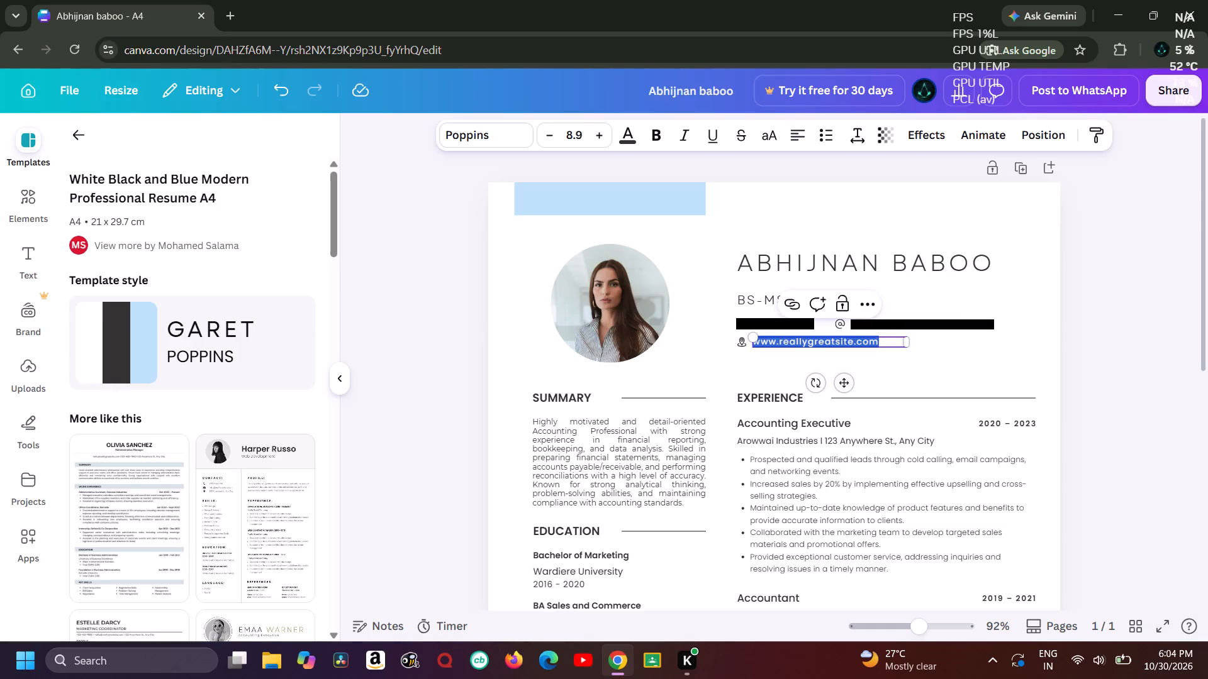
Delete the placeholder website address and its icon from the resume's contact details.
key("BackSpace")
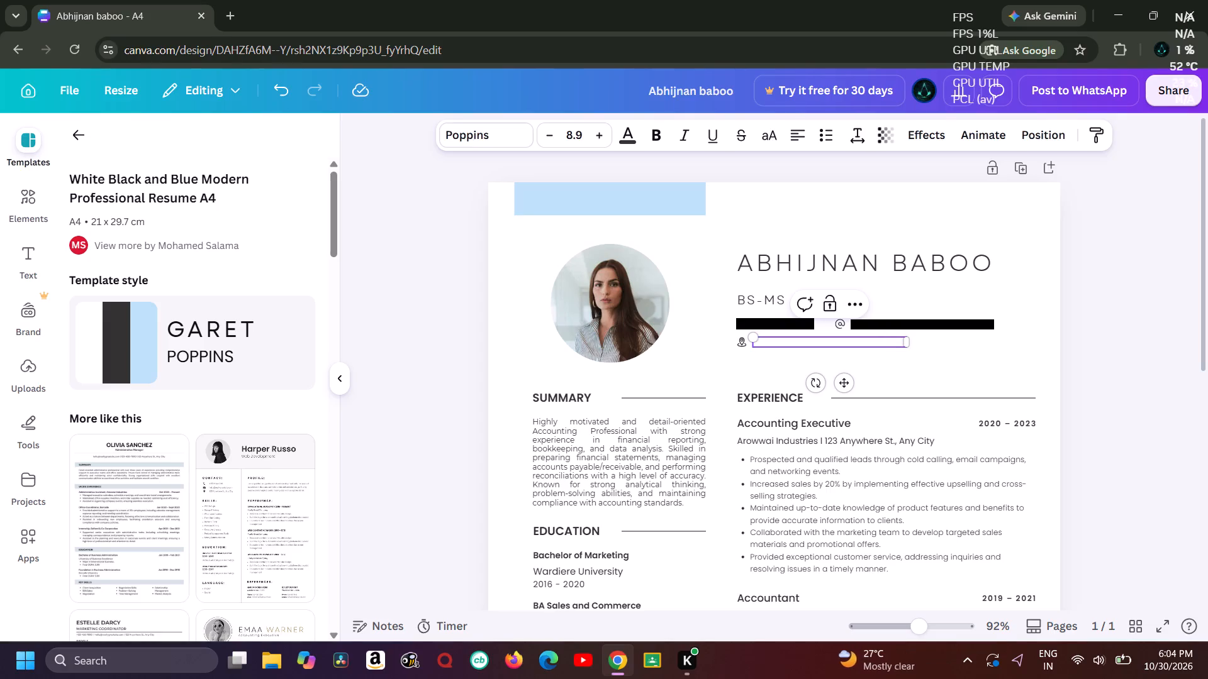
left_click(856, 307)
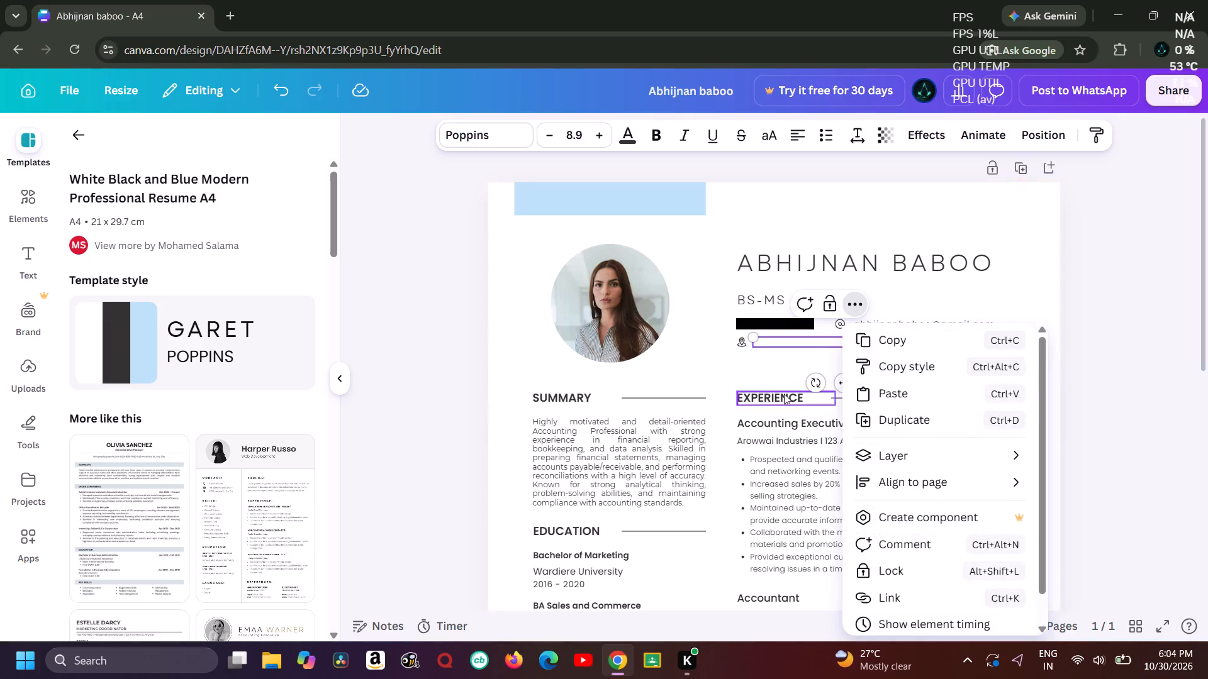
left_click(768, 339)
key("Delete")
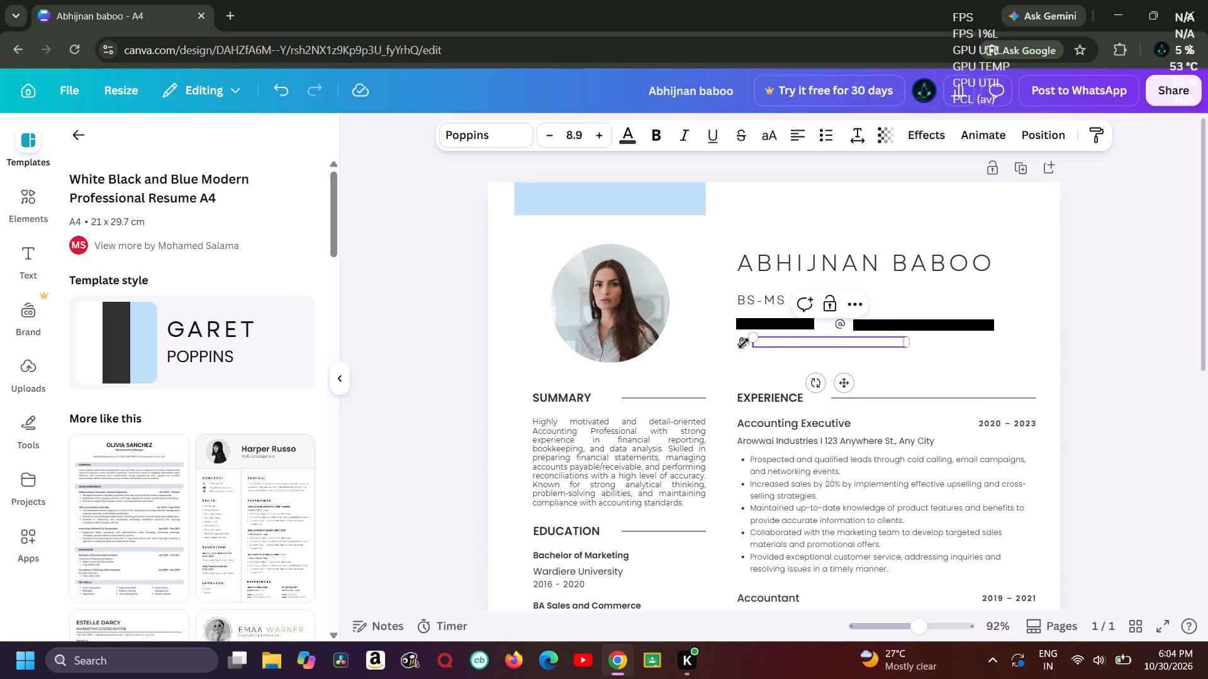
left_click(743, 343)
key("Delete")
left_click(777, 345)
key("Delete")
right_click(900, 343)
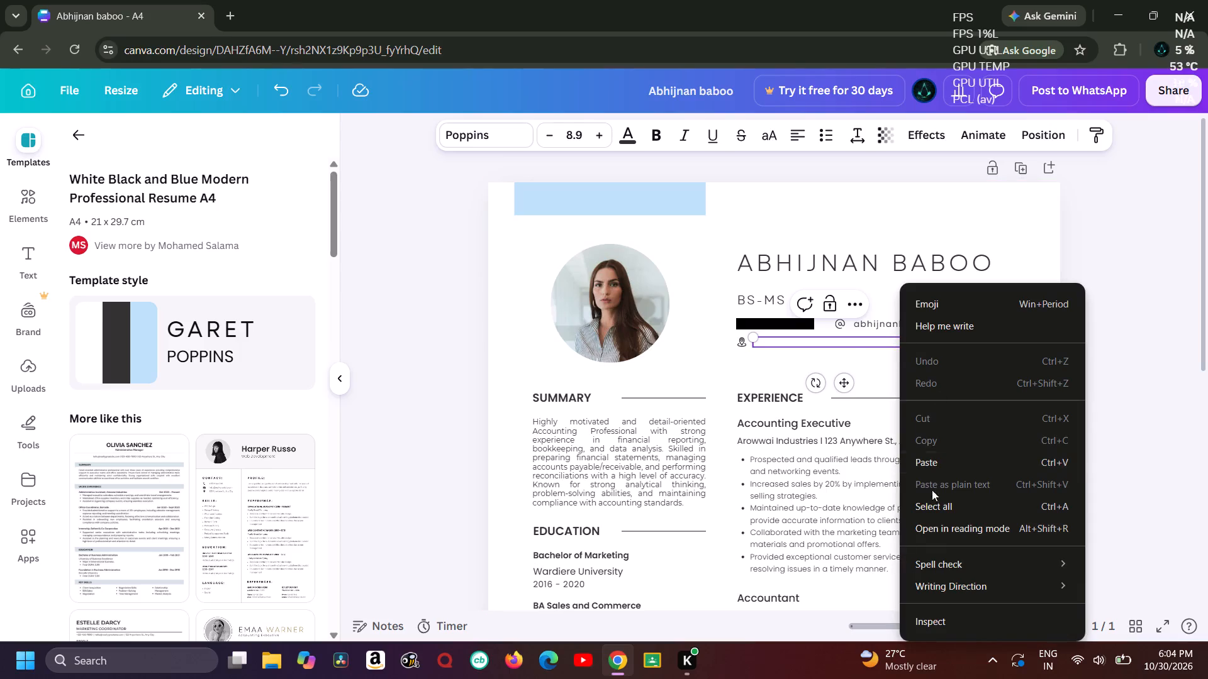
scroll(929, 568, "down", 1)
left_click(830, 353)
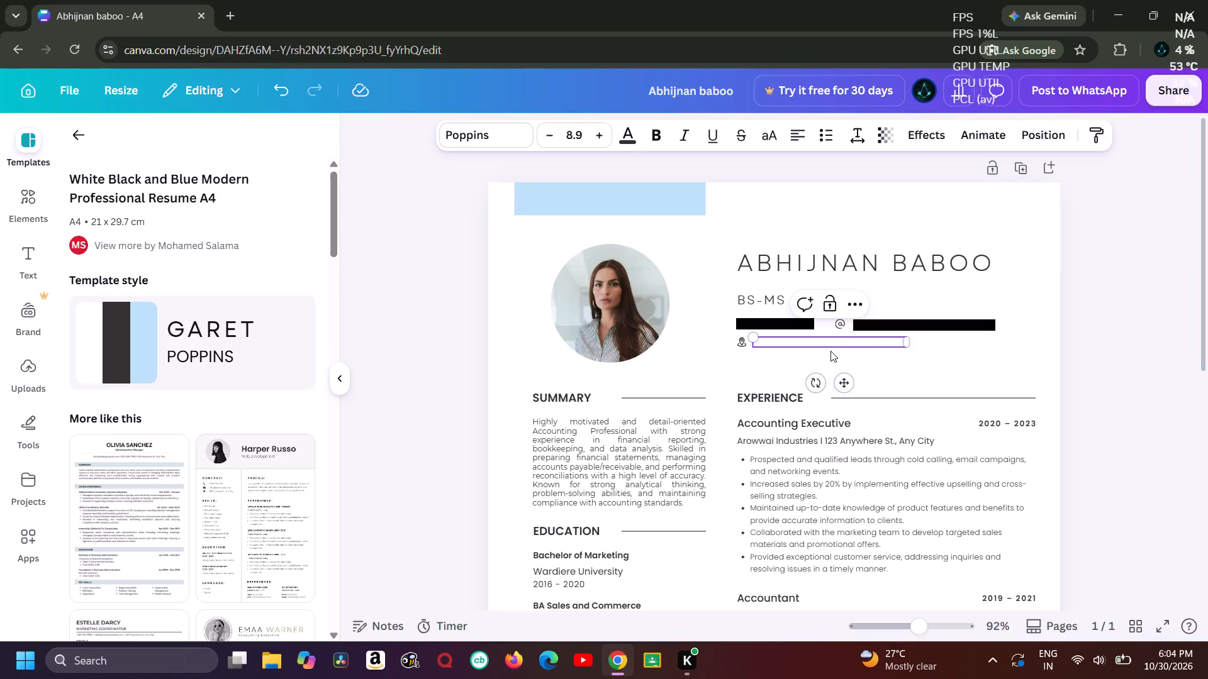
left_click(745, 341)
key("Delete")
left_click(805, 350)
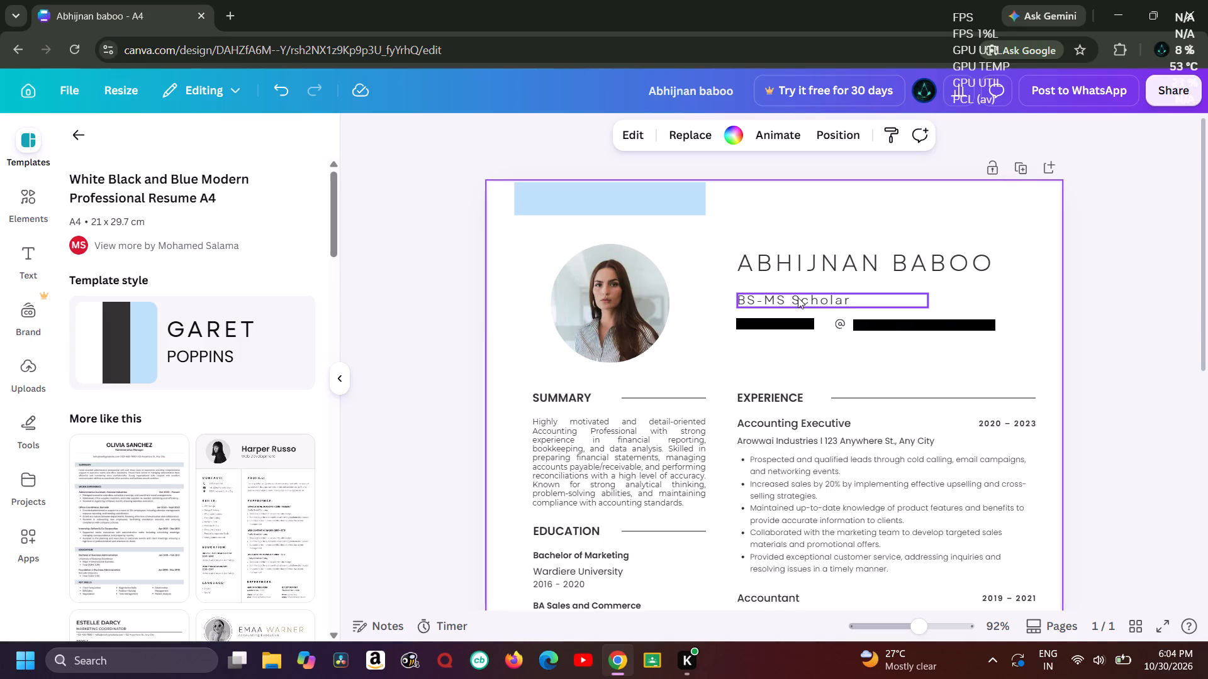
Move the name heading slightly down the page so it sits closer to the "BS-MS Scholar" line.
left_click(832, 264)
left_click_drag(832, 263, 832, 268)
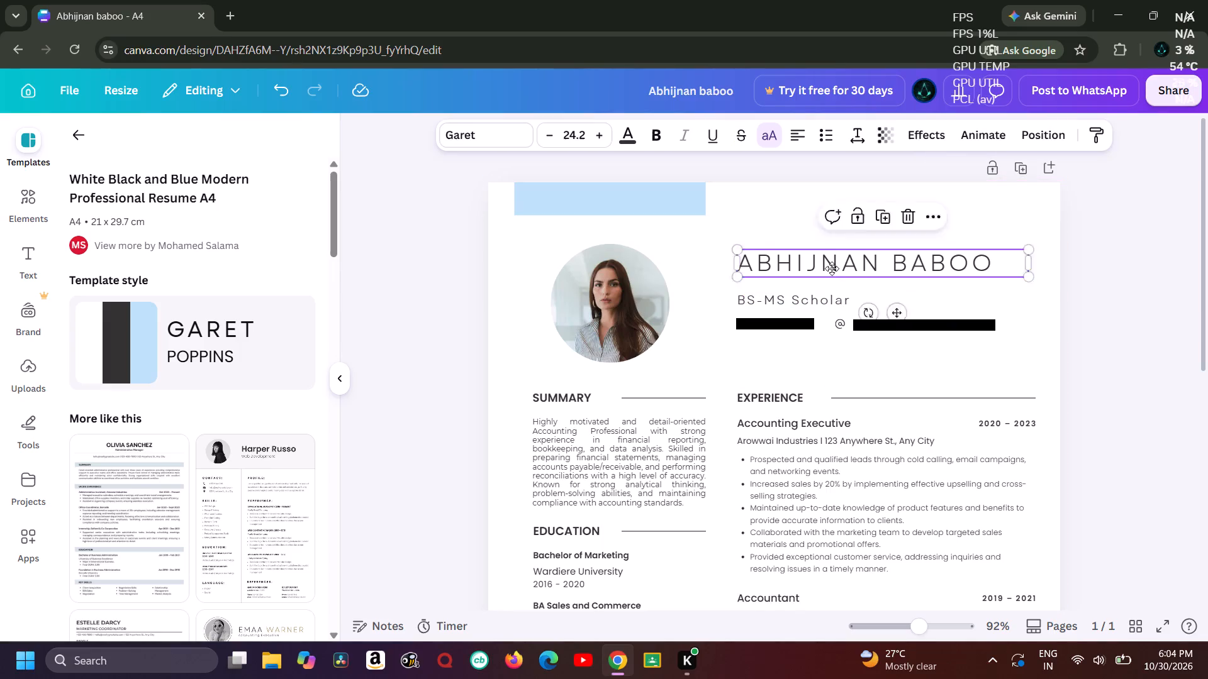
left_click_drag(832, 268, 832, 277)
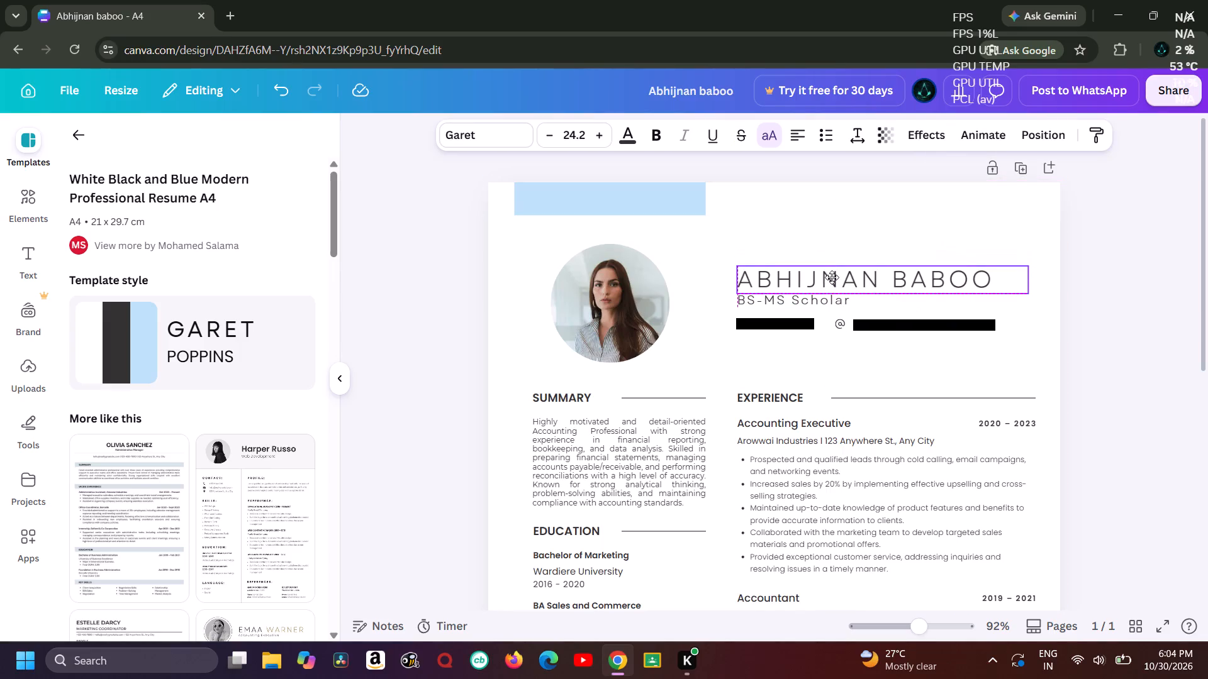
left_click_drag(832, 277, 832, 273)
left_click(845, 361)
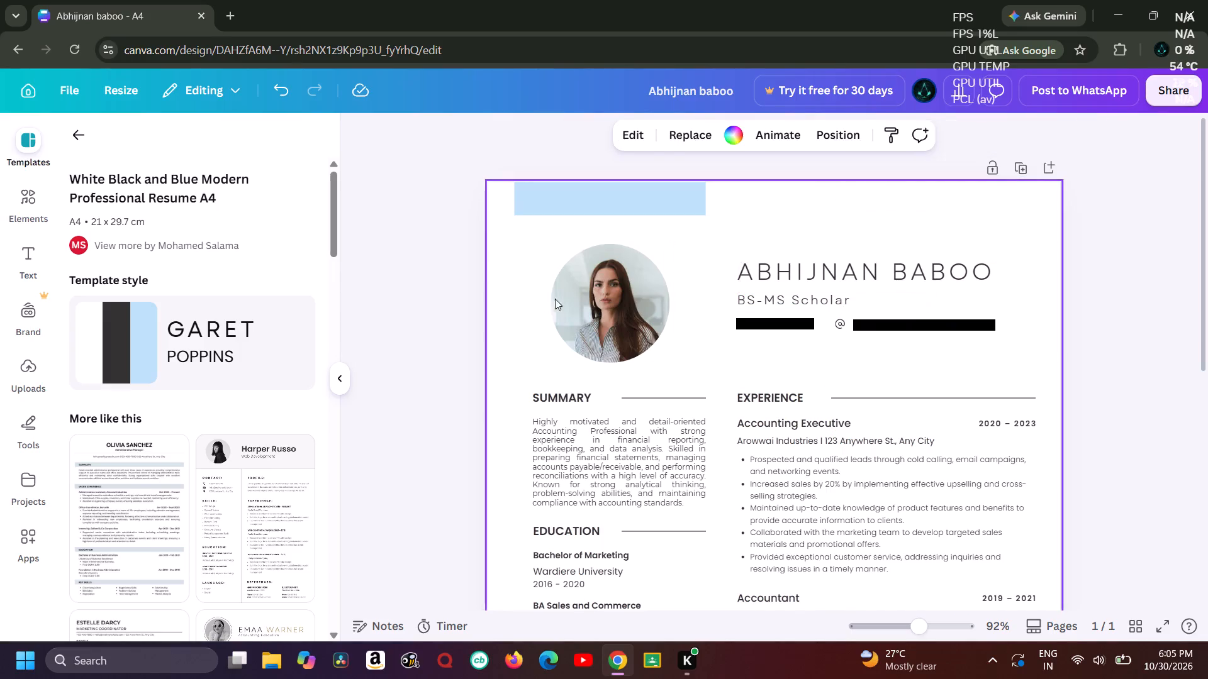
Delete the circular placeholder portrait photo from the resume header.
left_click(599, 299)
right_click(630, 285)
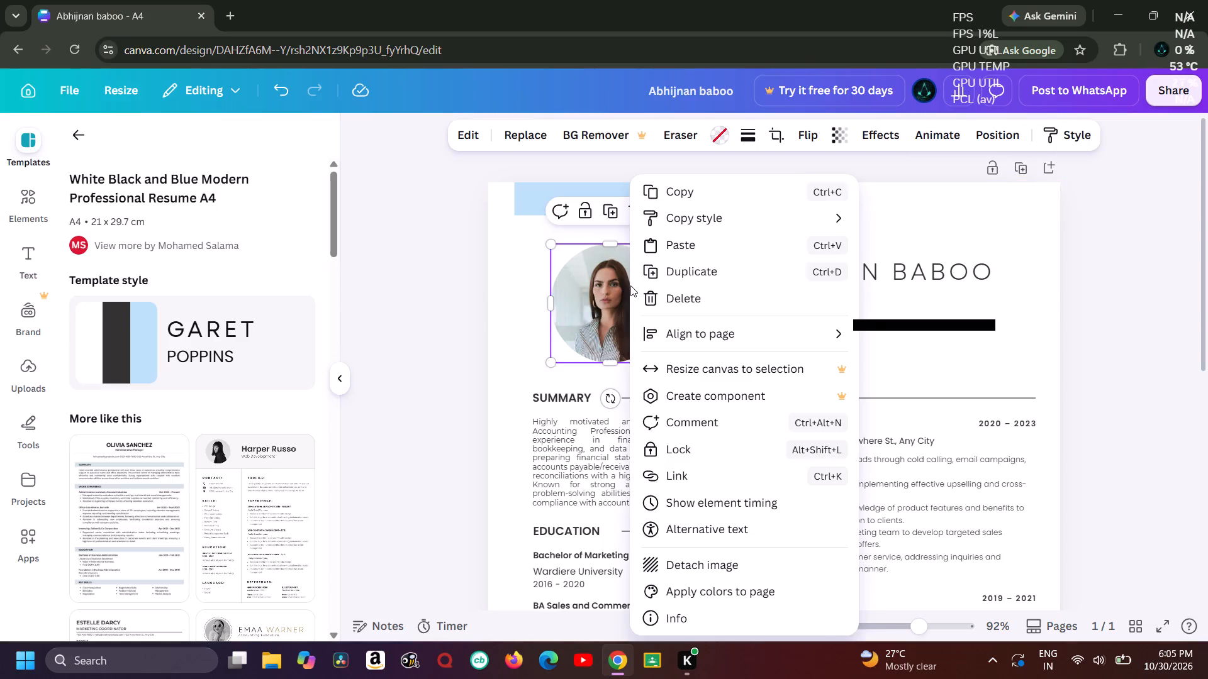
left_click(690, 298)
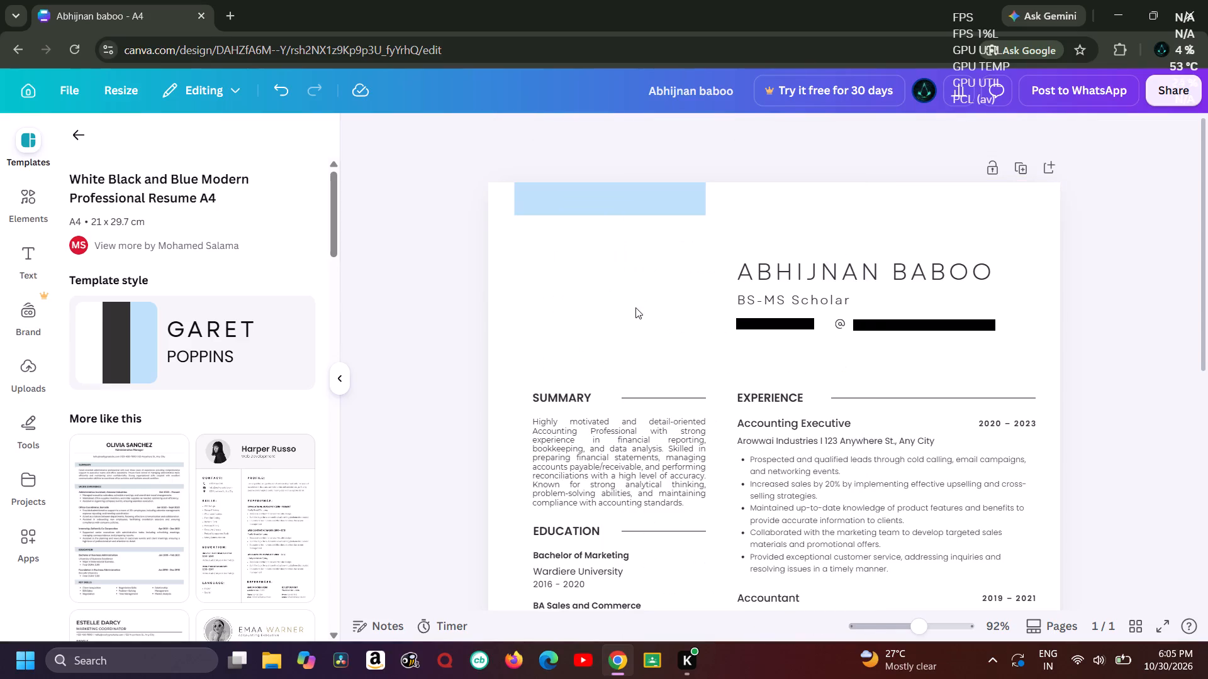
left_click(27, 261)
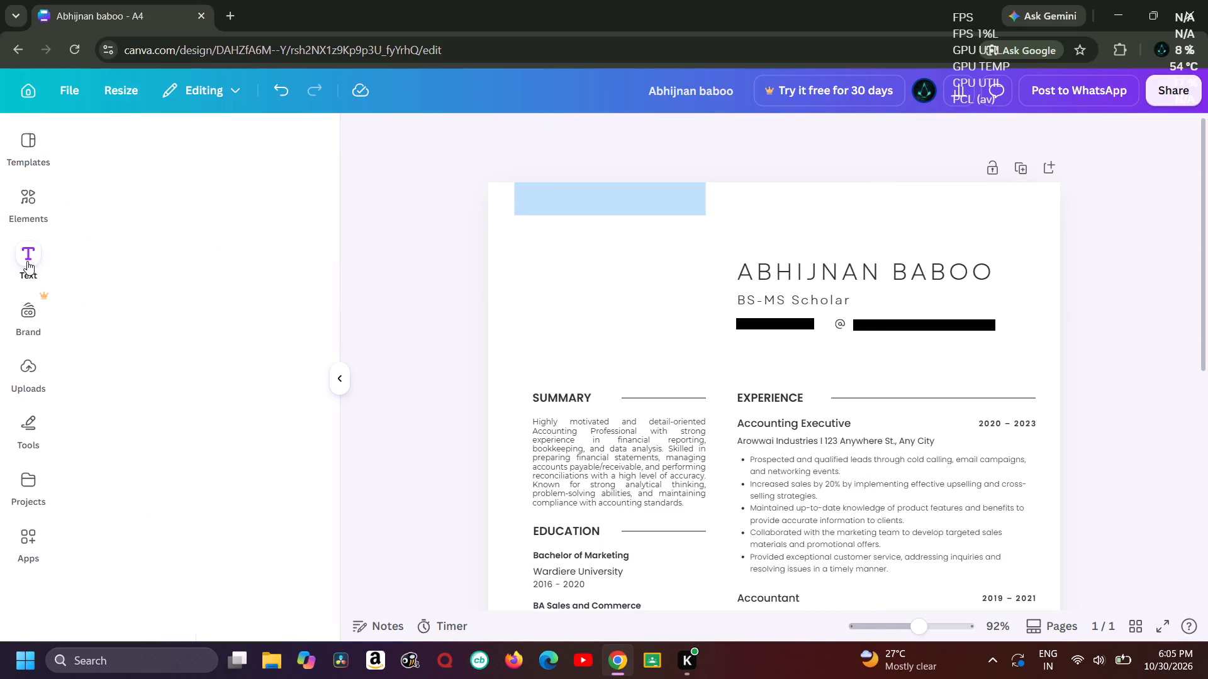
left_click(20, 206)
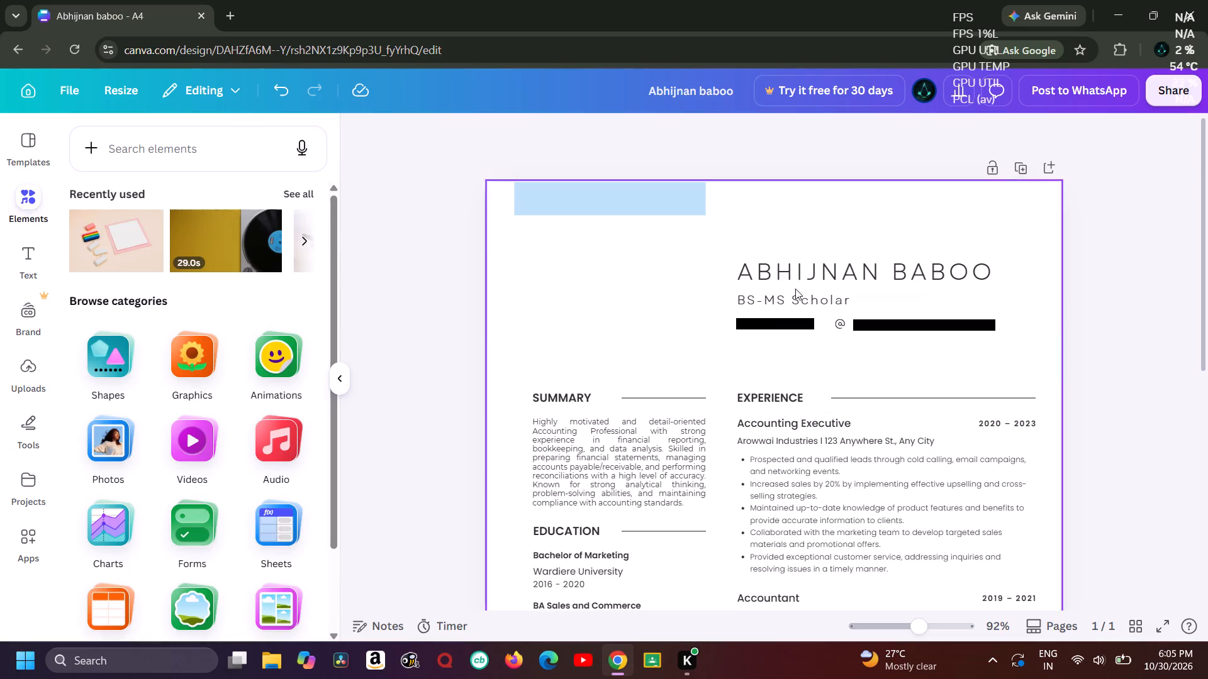
Replace the summary paragraph with "I'm a 3rd year student currently pursuing research at Indian institute of science and education research, Thiruvananthapuram".
scroll(725, 365, "down", 1)
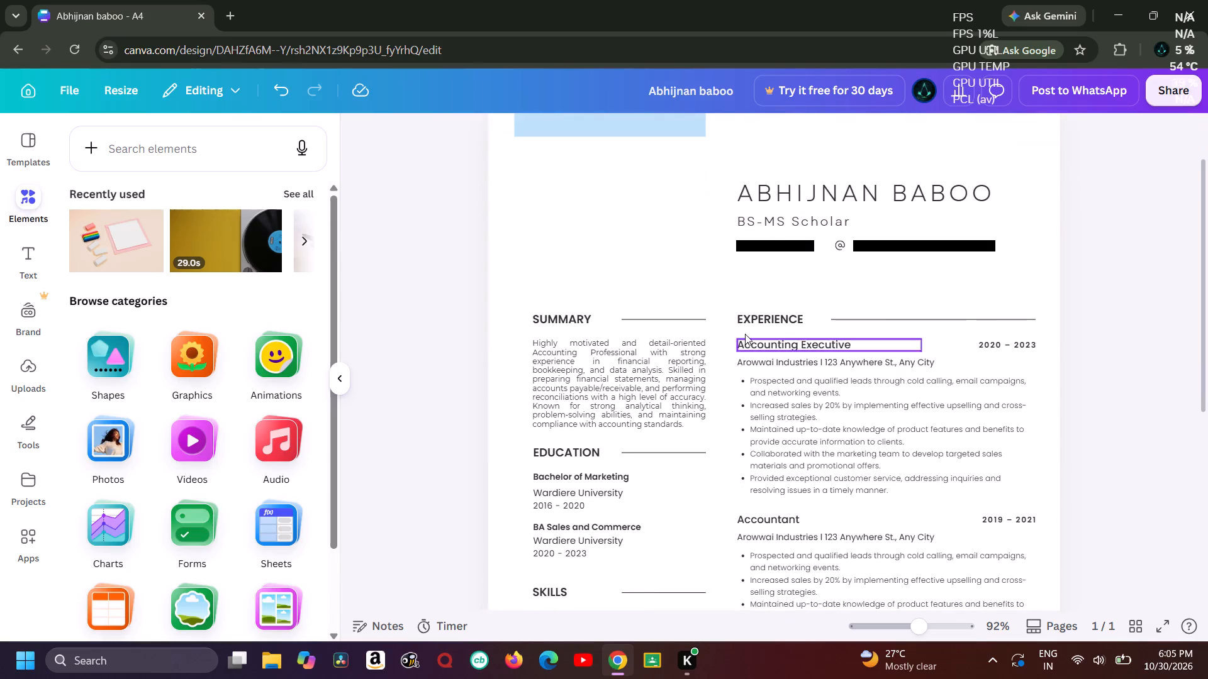
left_click(586, 350)
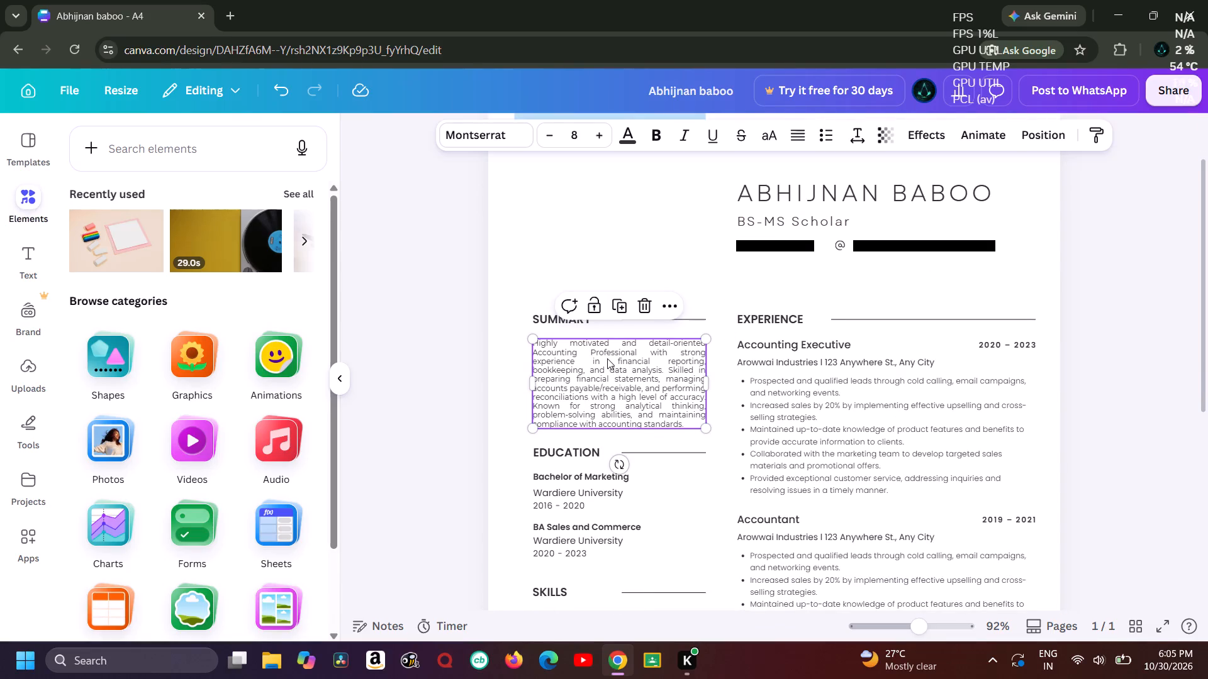
double_click(607, 358)
key("BackSpace")
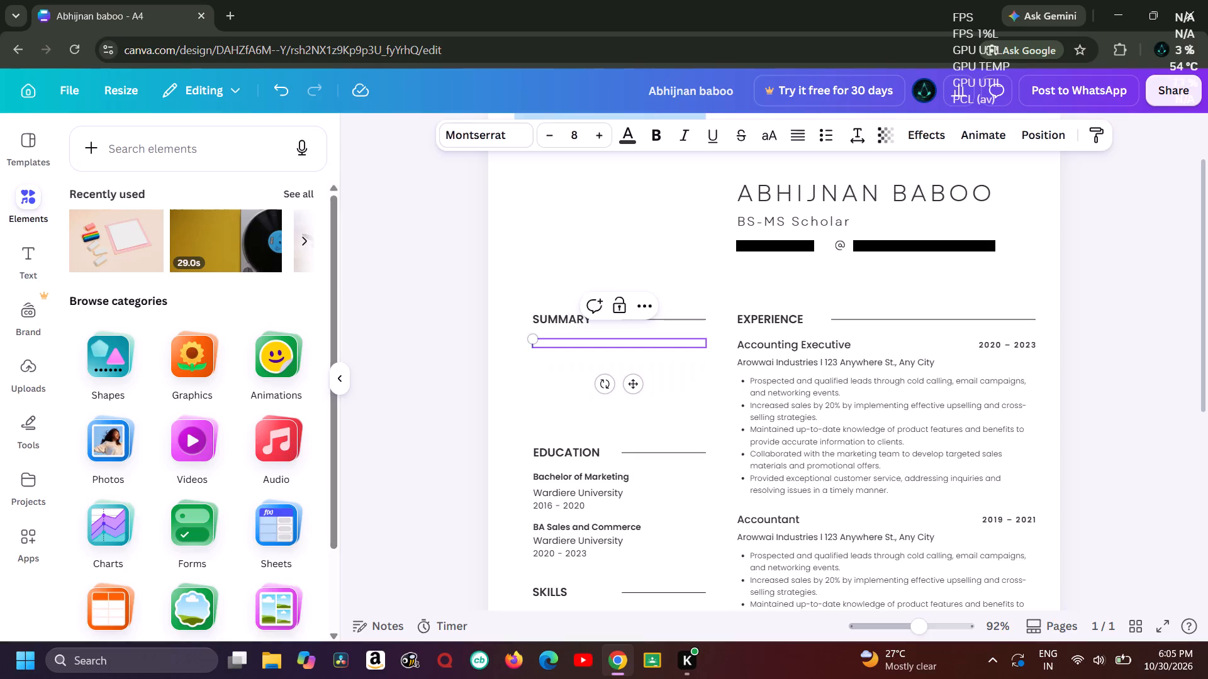
key("shift+i")
key("m")
key("BackSpace")
key("BackSpace")
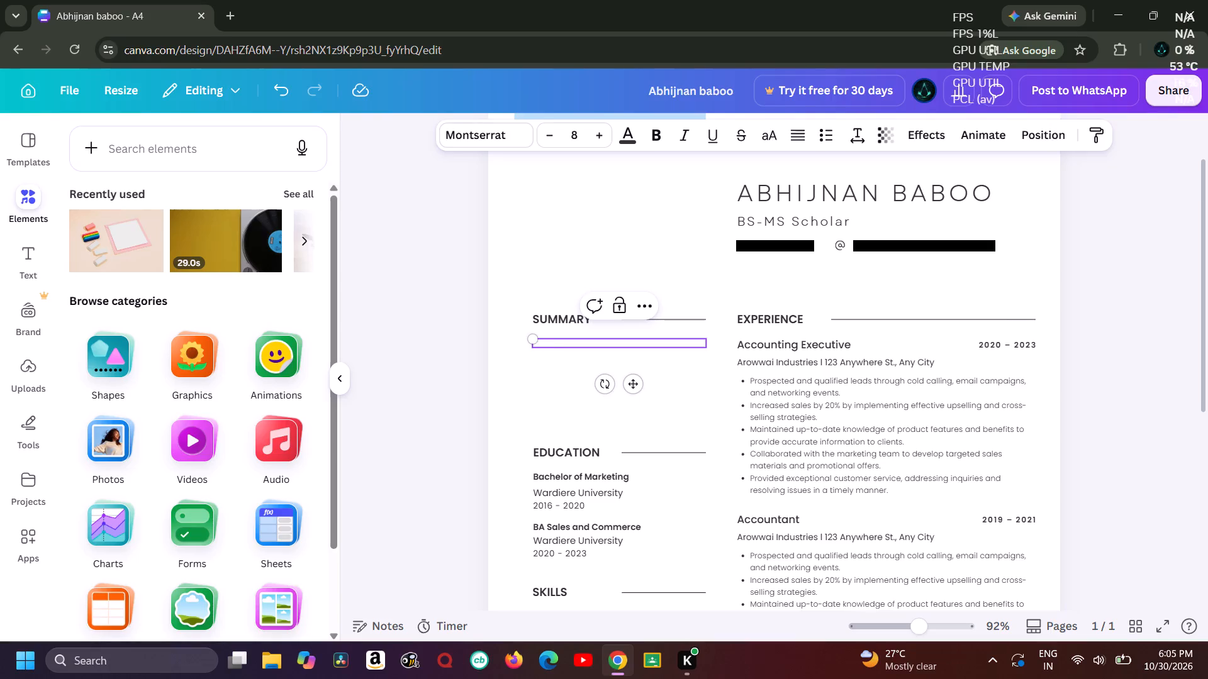
key("shift+i")
key("apostrophe")
type("m a")
key("space")
type("3rd year")
key("space")
key("s")
type("tudent currently pursuing rea")
key("BackSpace")
type("search at")
key("space")
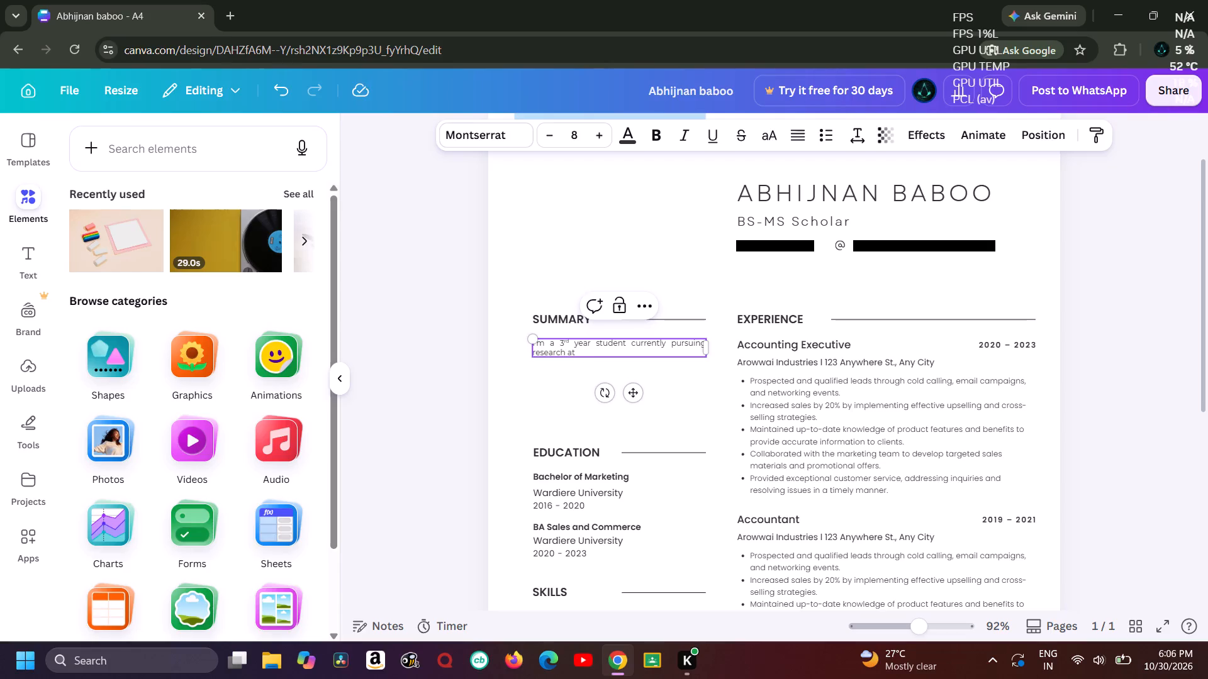
type("Indian institute of science and")
key("space")
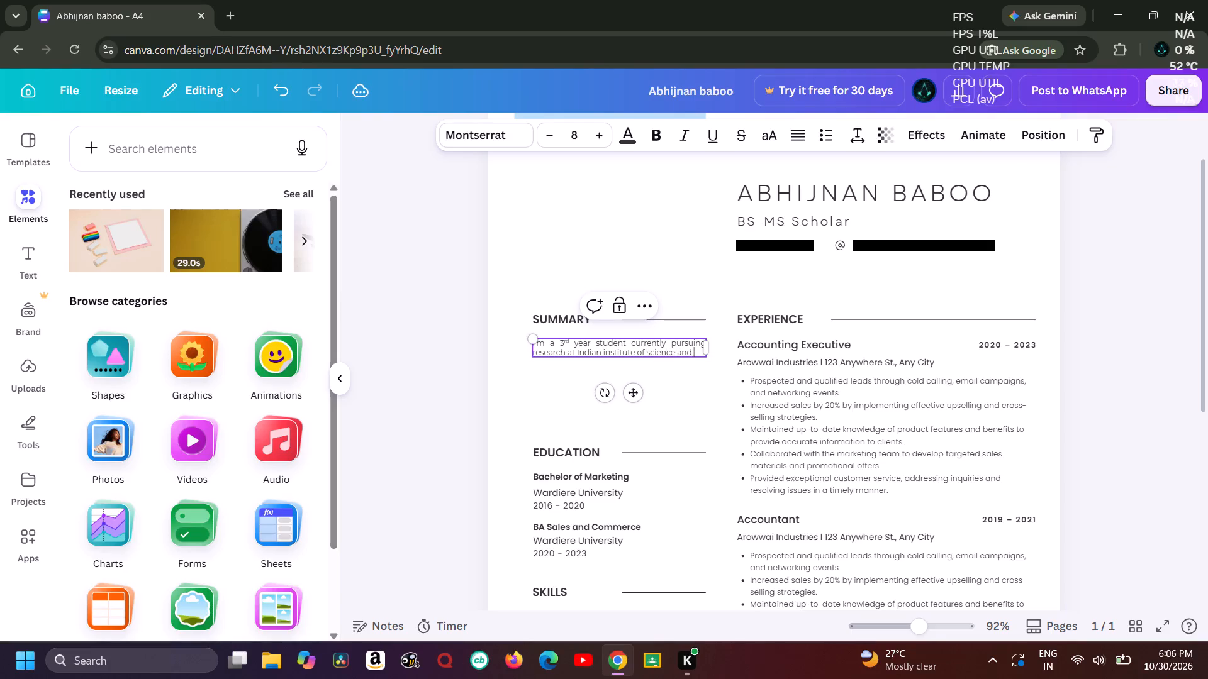
type("education research")
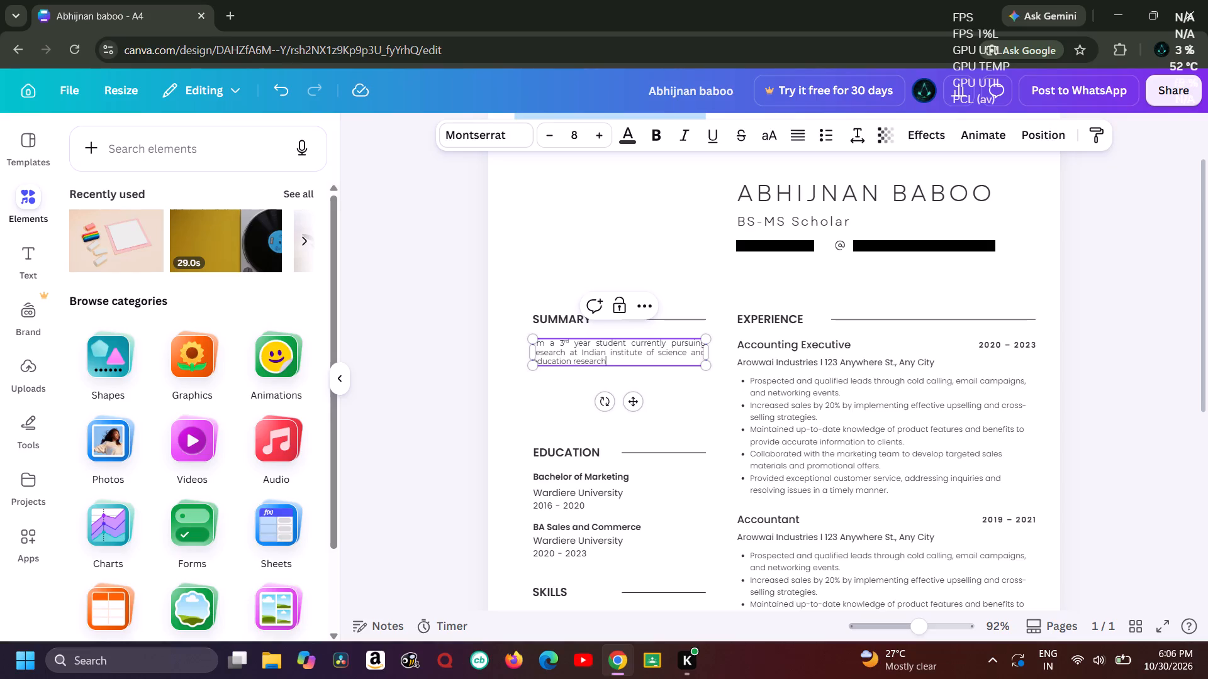
type(",")
key("space")
type("Thiruvananthapuram")
left_click(675, 382)
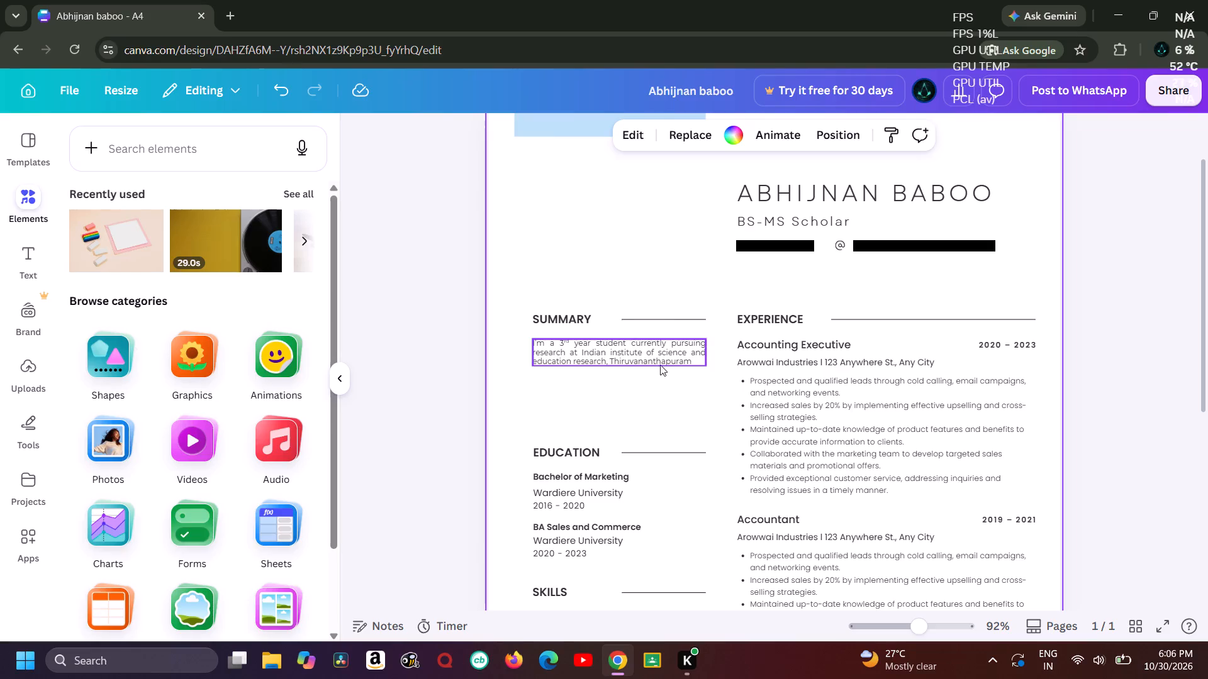
Delete the opening words "I'm a 3rd year student" from the summary paragraph.
left_click(595, 348)
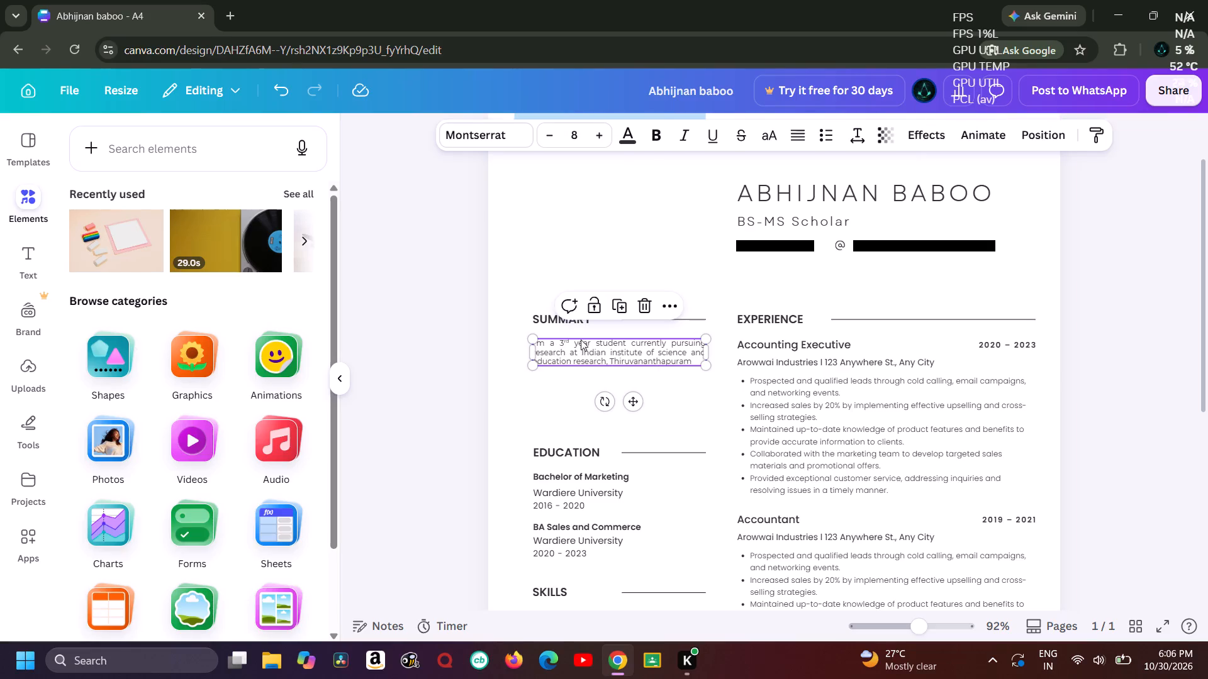
left_click(603, 345)
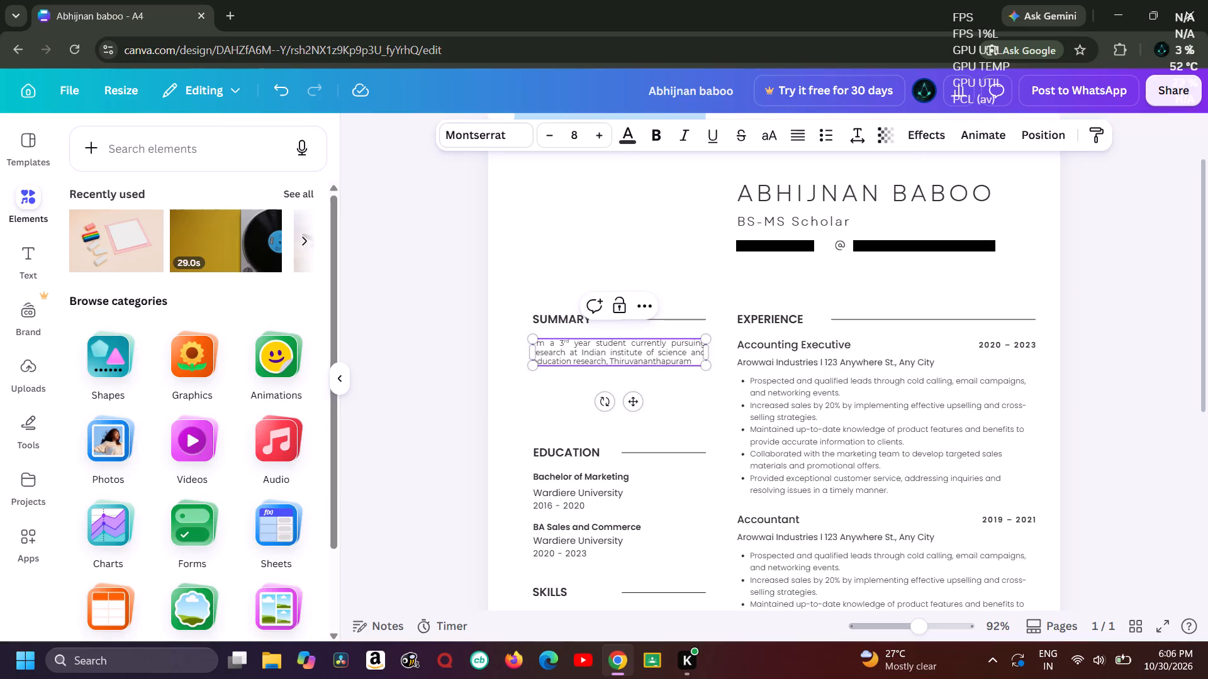
left_click_drag(629, 343, 540, 344)
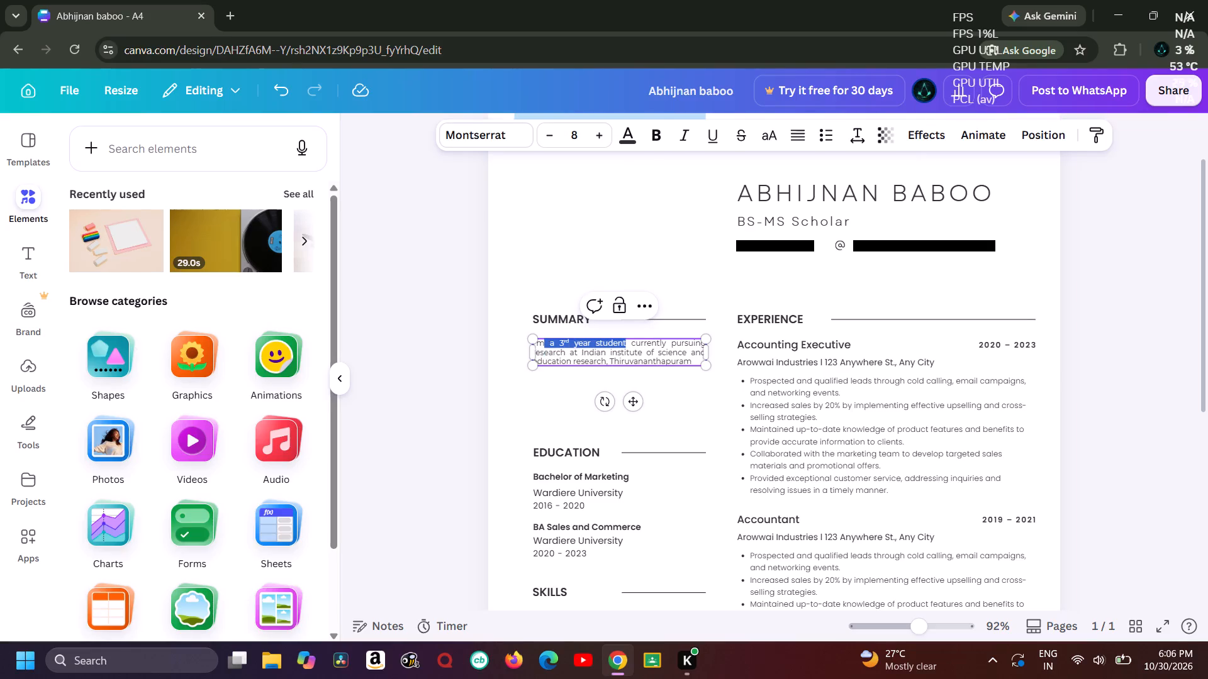
left_click_drag(540, 344, 536, 342)
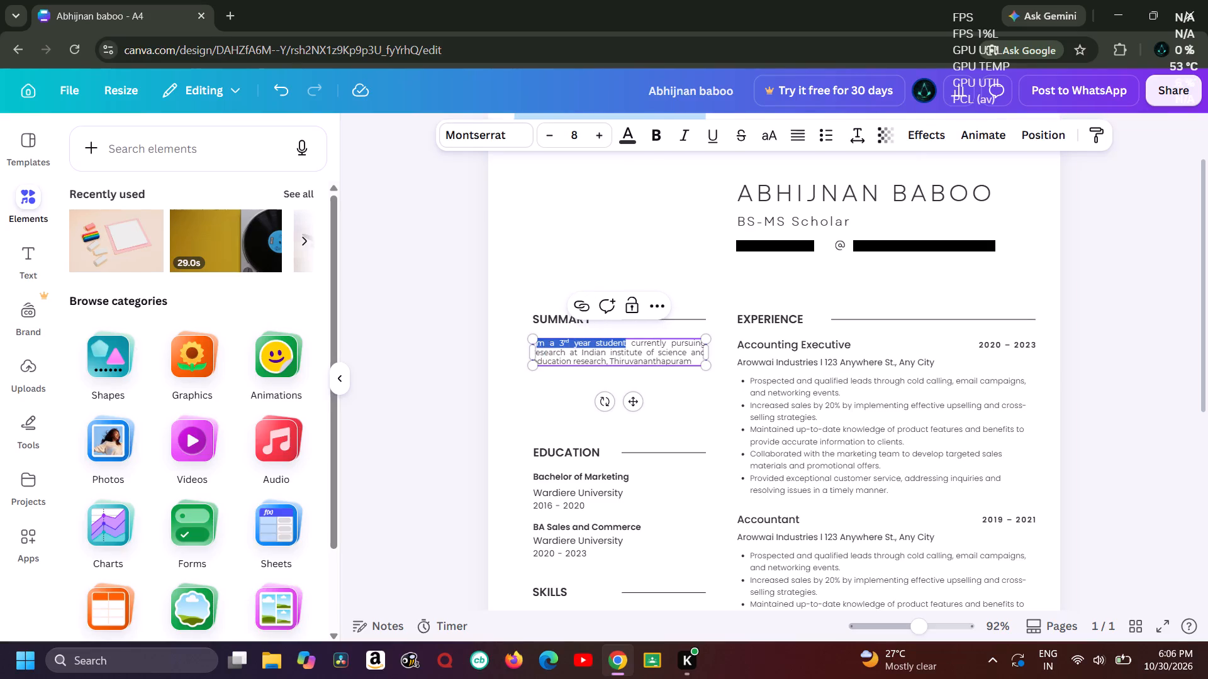
key("BackSpace")
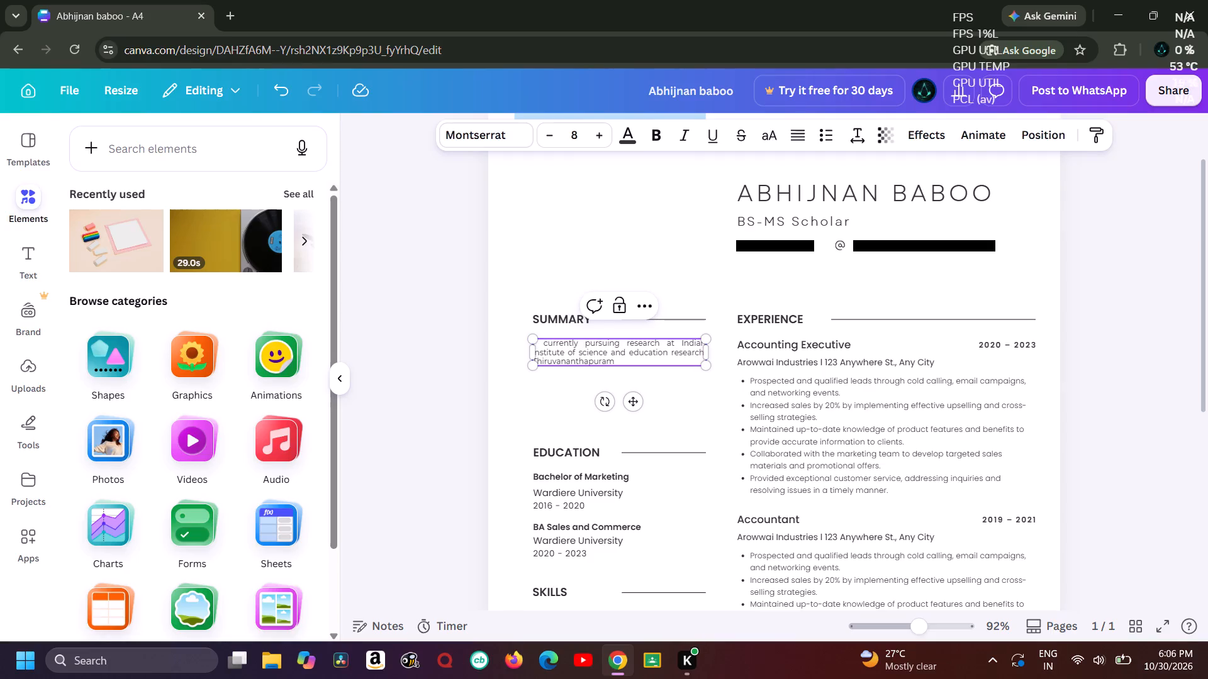
key("Right")
key("BackSpace")
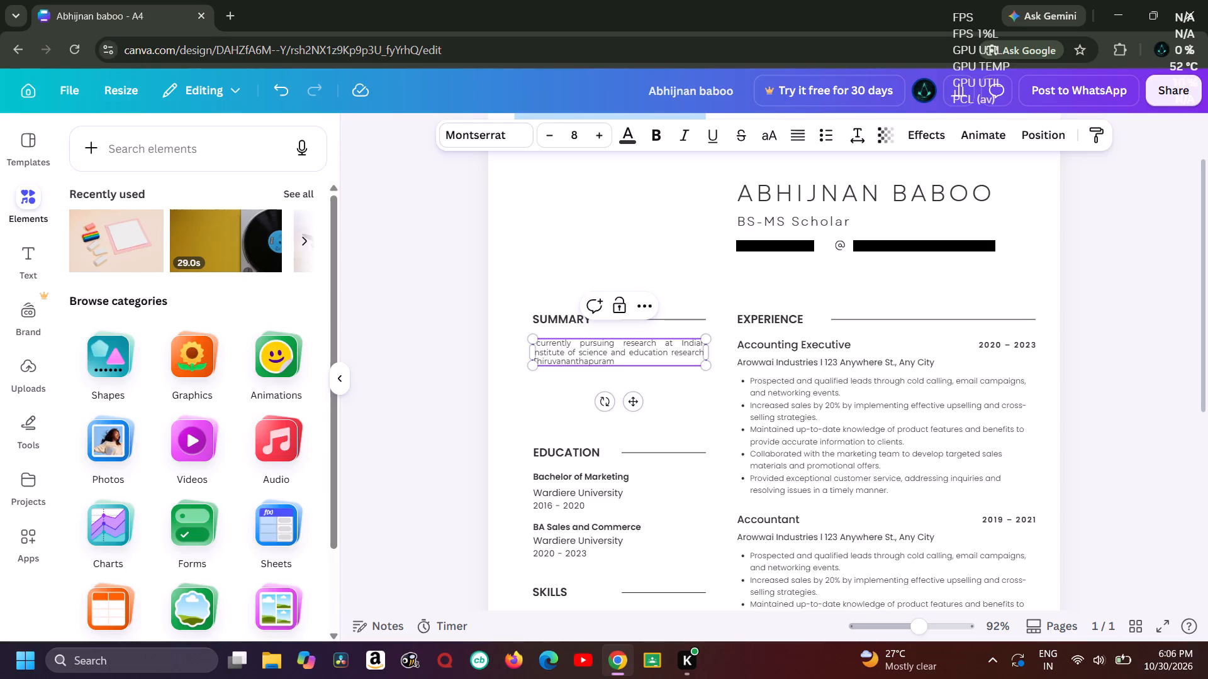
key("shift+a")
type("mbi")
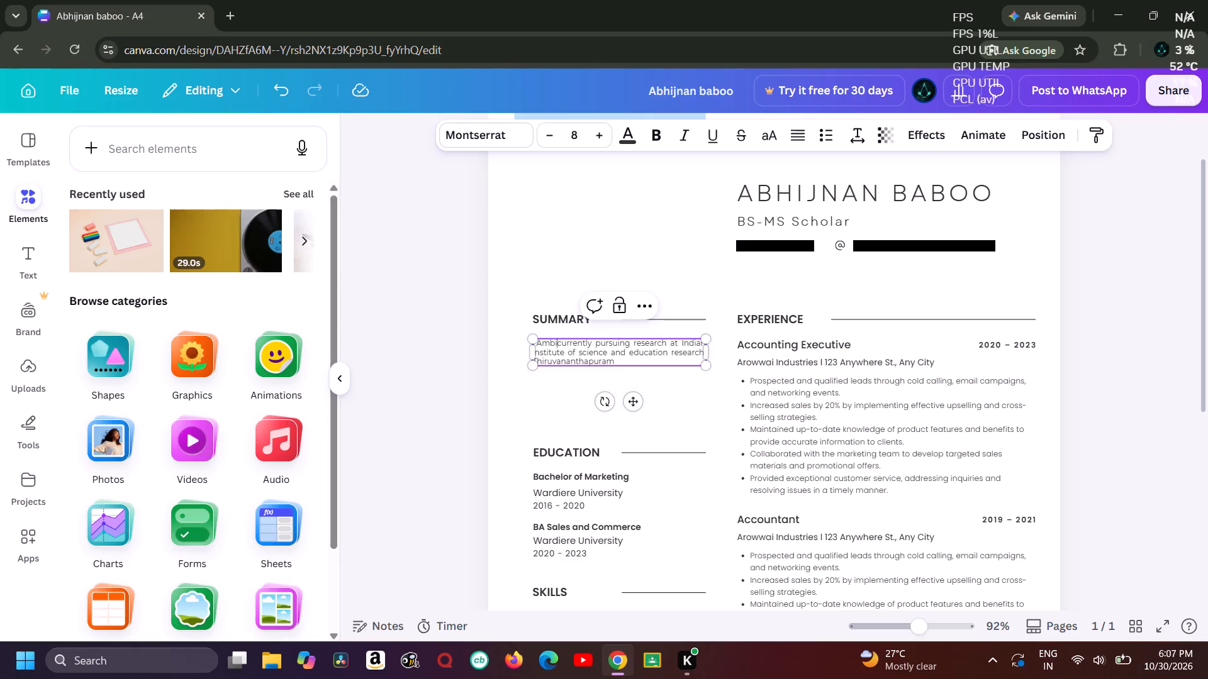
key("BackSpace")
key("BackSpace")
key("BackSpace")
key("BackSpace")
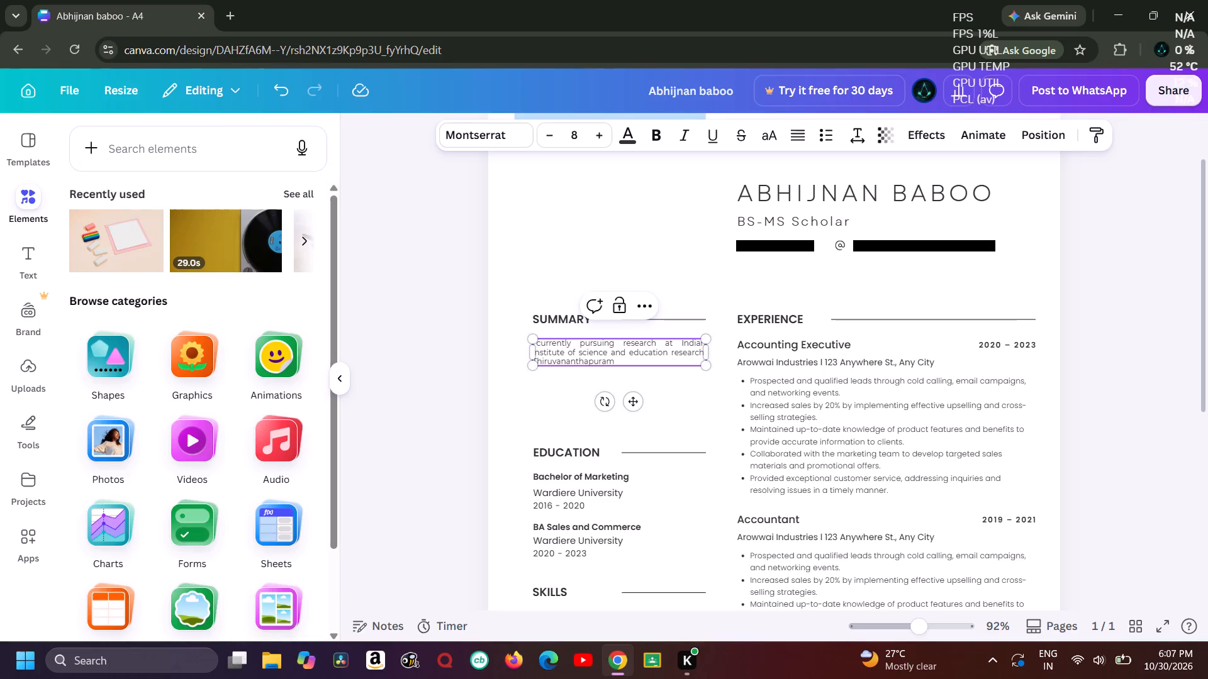
Insert "I'm" before "currently pursuing research" at the start of the summary paragraph.
key("shift+i")
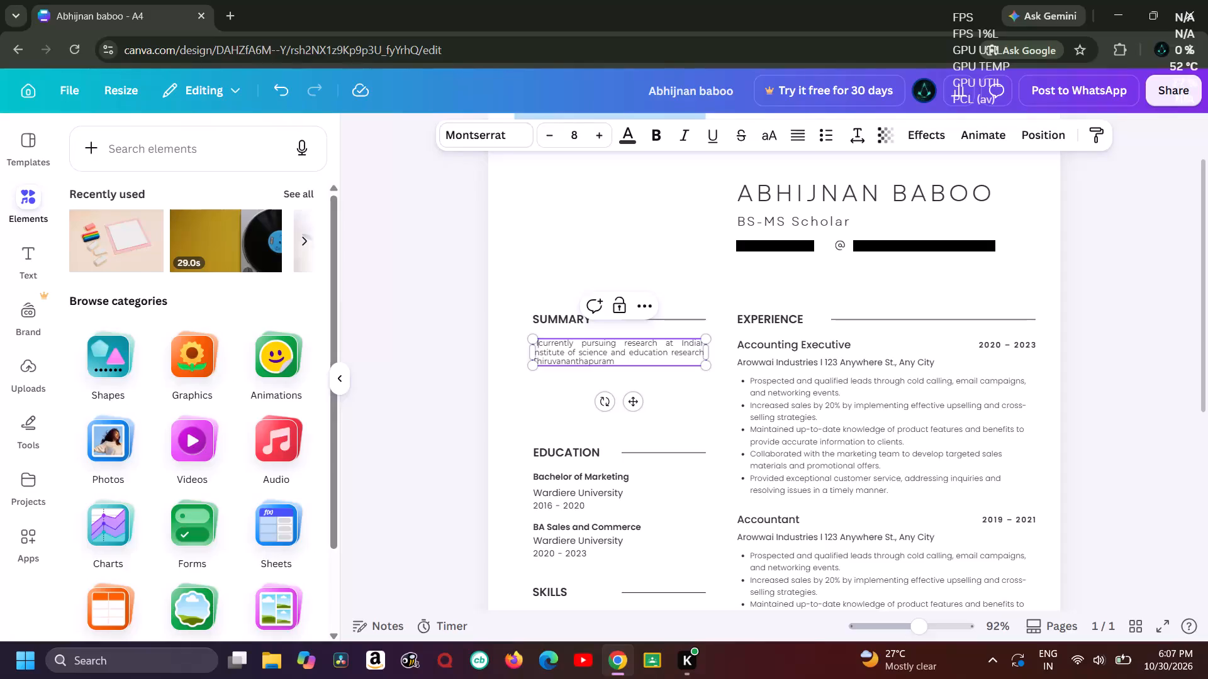
type("'m")
key("space")
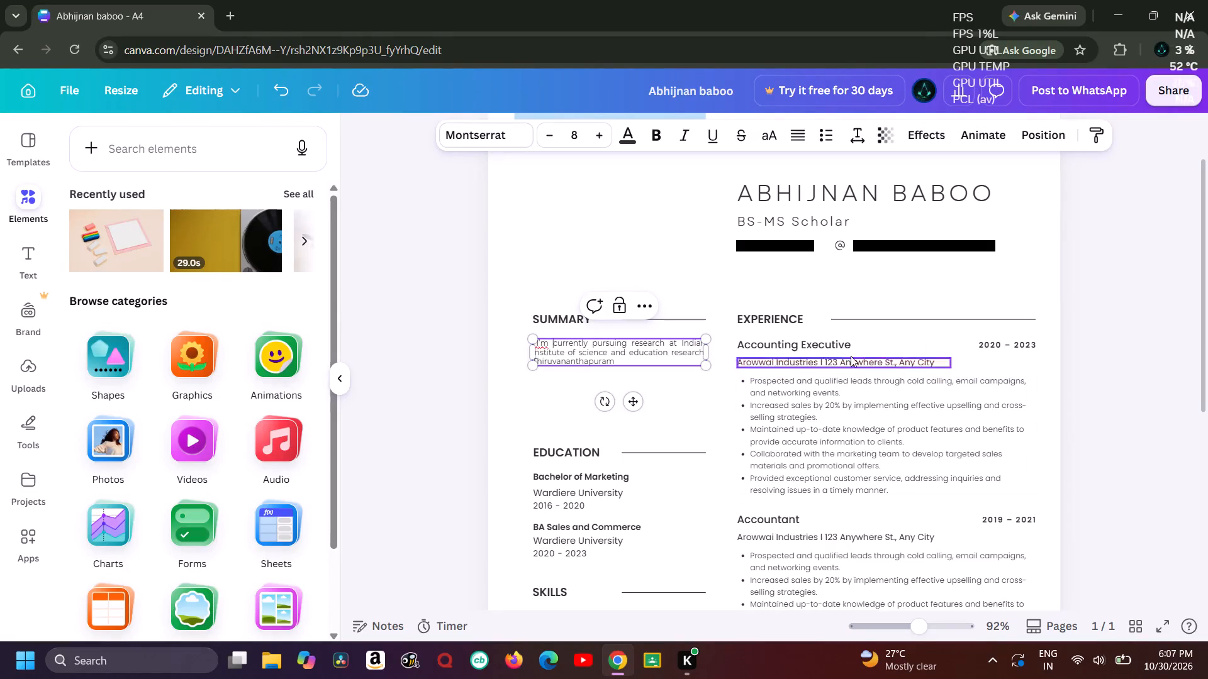
Change the three entries of the resume's LANGUAGE list to ENGLISH, HINDI and ODIA, in that order.
scroll(814, 453, "down", 3)
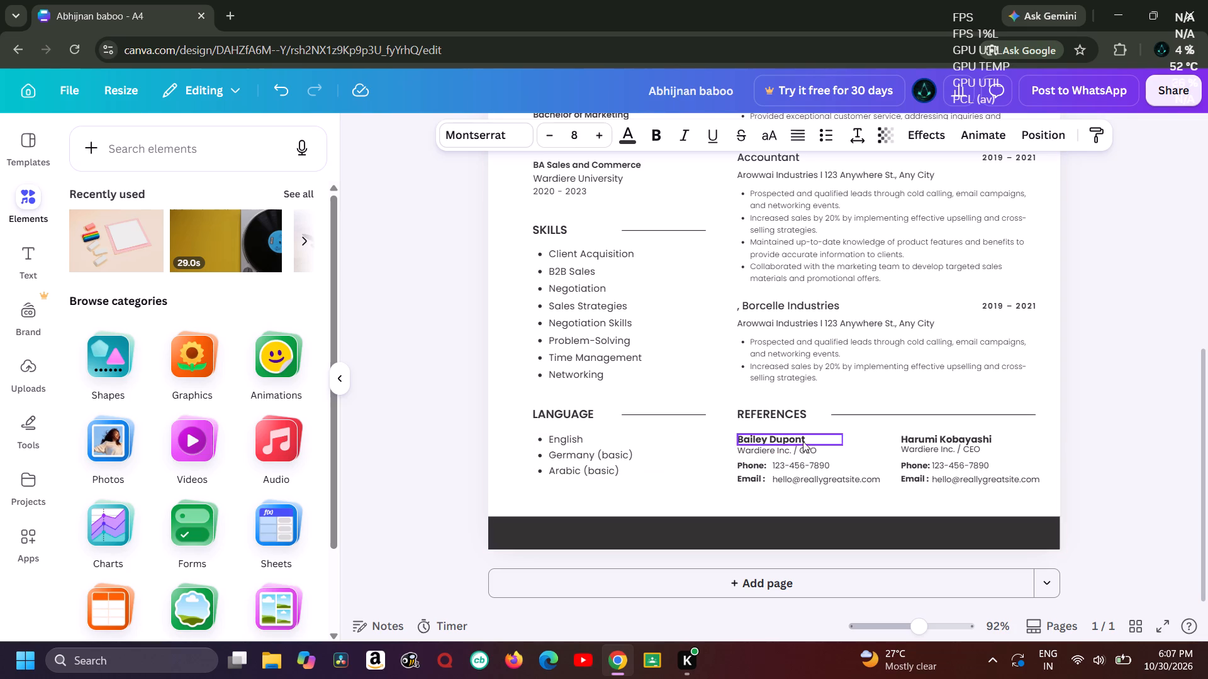
double_click(581, 442)
left_click(637, 466)
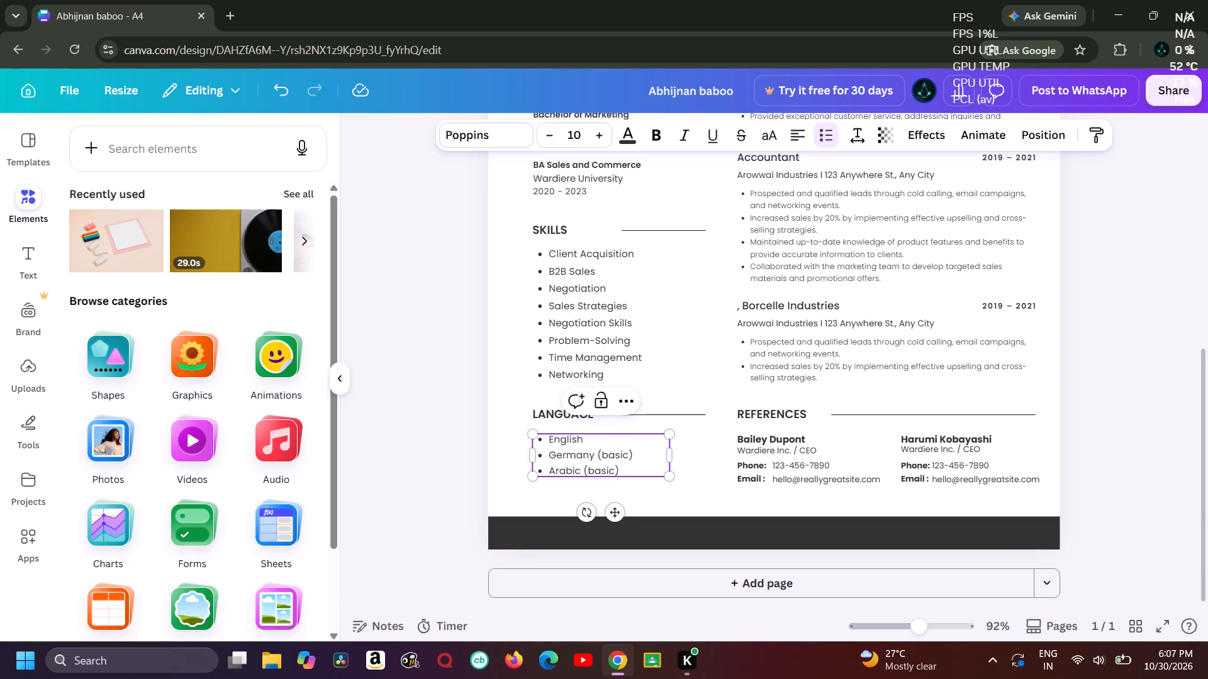
left_click_drag(627, 470, 536, 466)
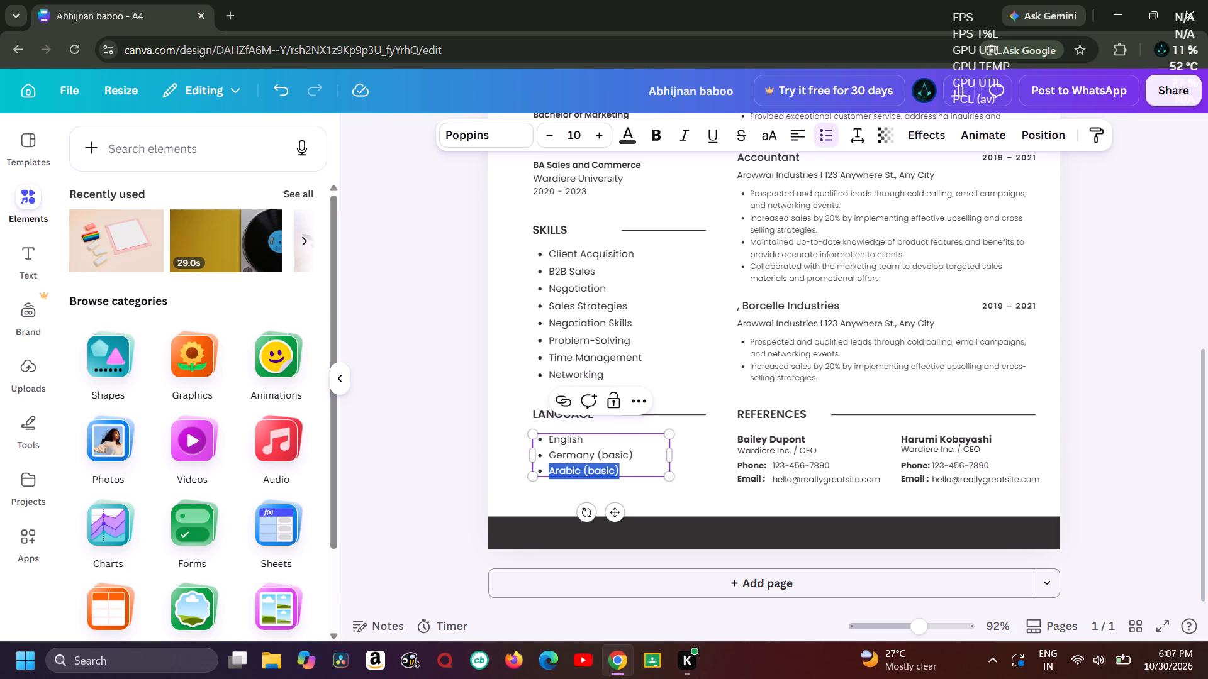
key("BackSpace")
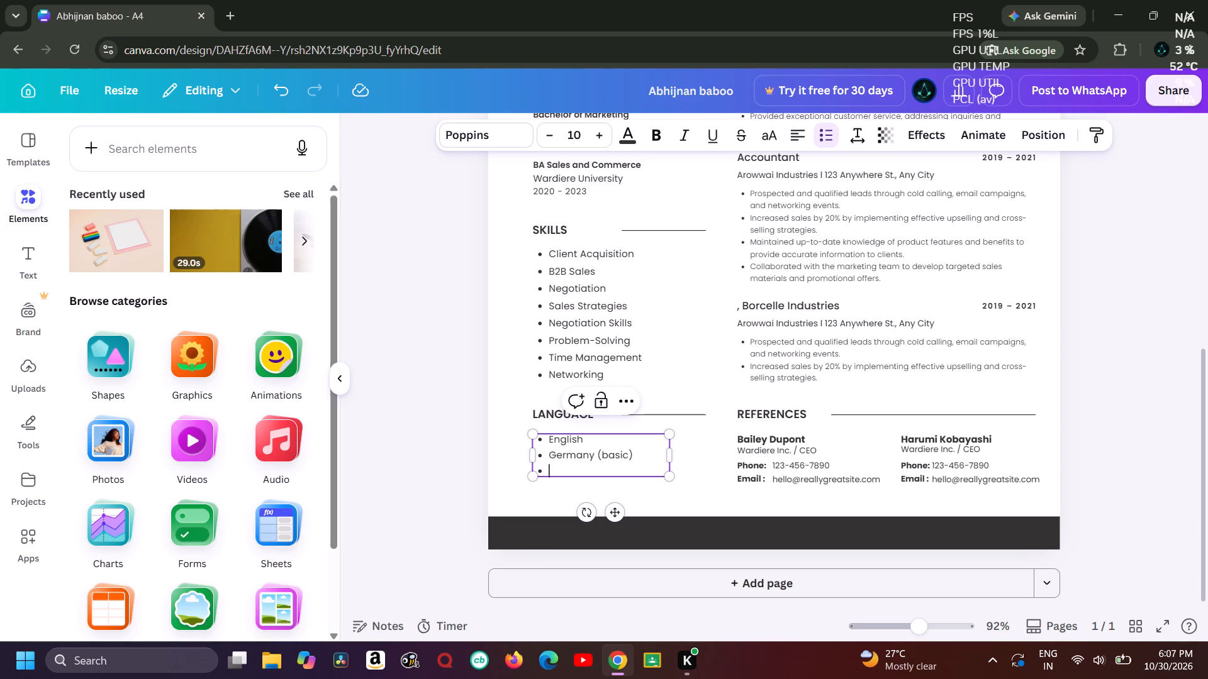
type("ODIA")
left_click_drag(632, 454, 551, 458)
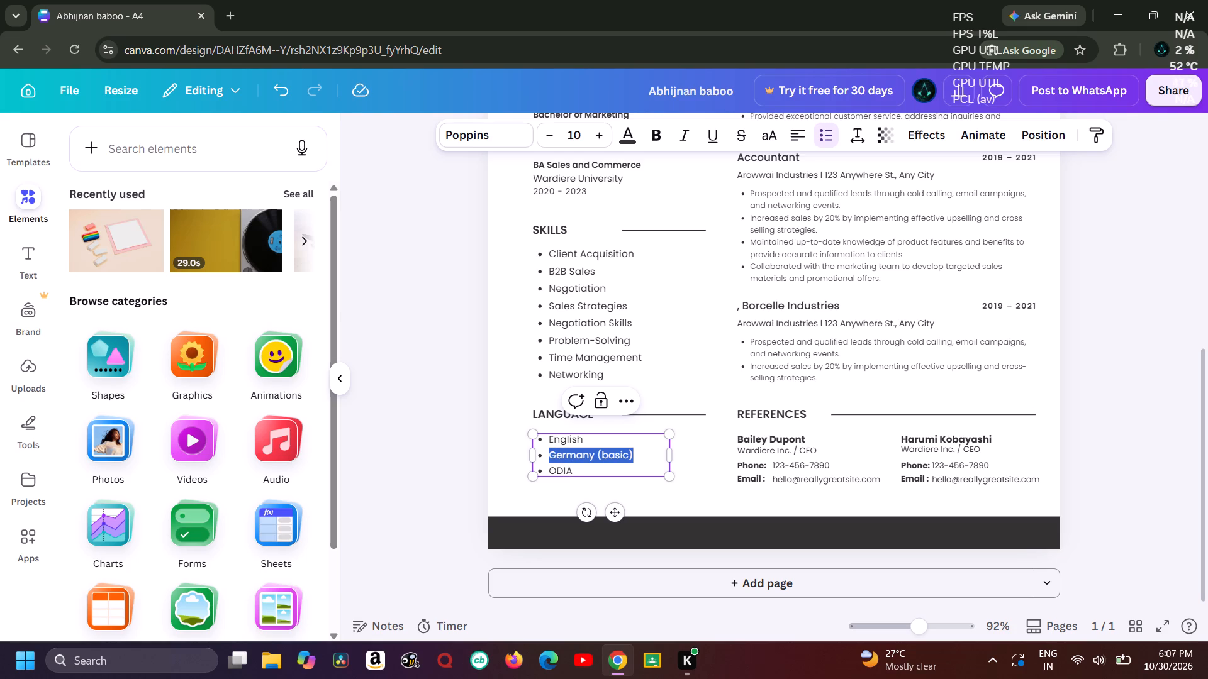
left_click_drag(551, 458, 551, 458)
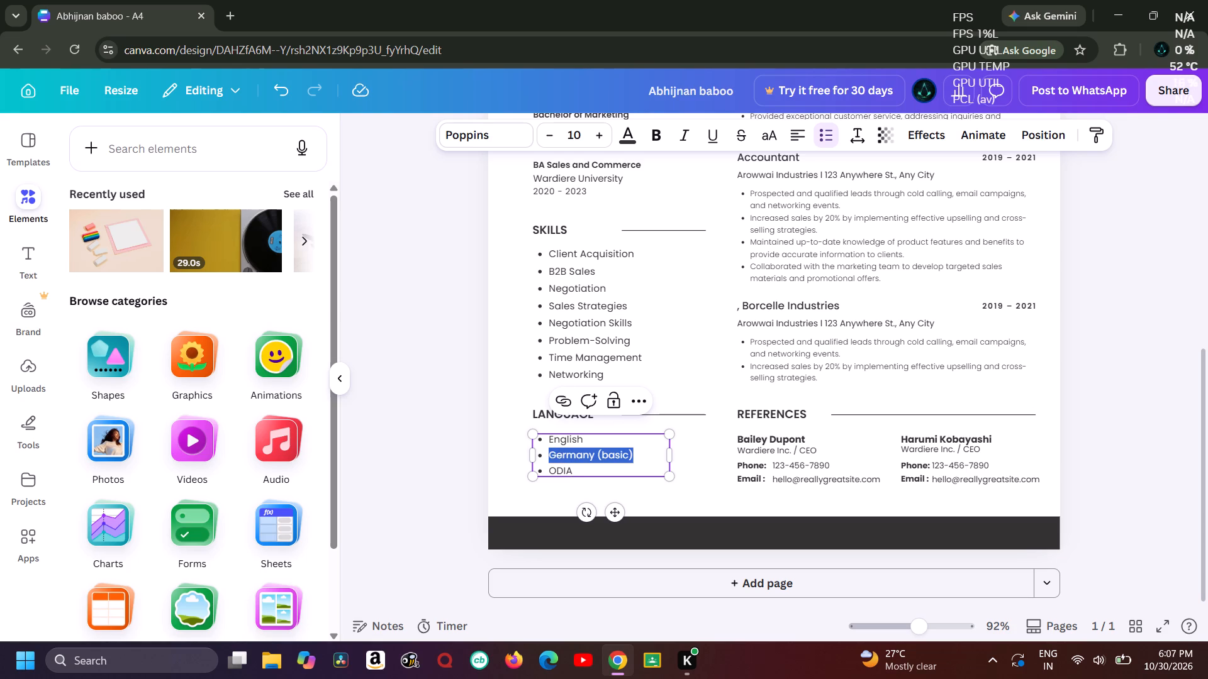
type("HINDI")
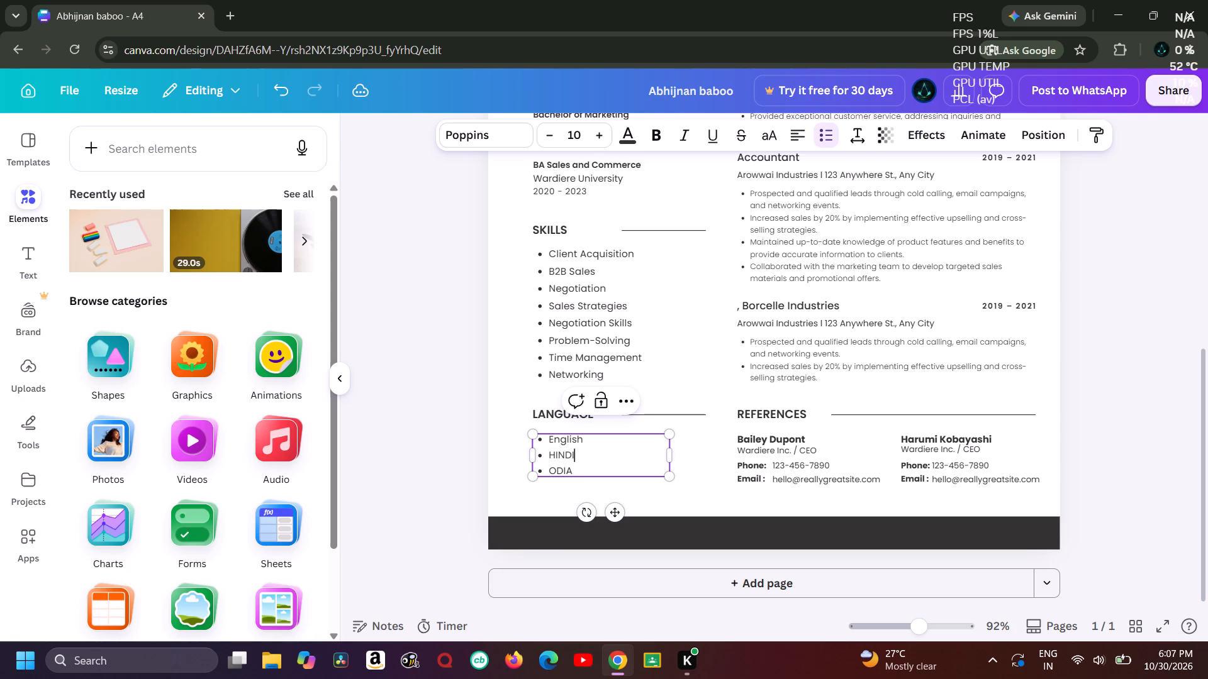
left_click(593, 442)
left_click_drag(587, 440, 559, 441)
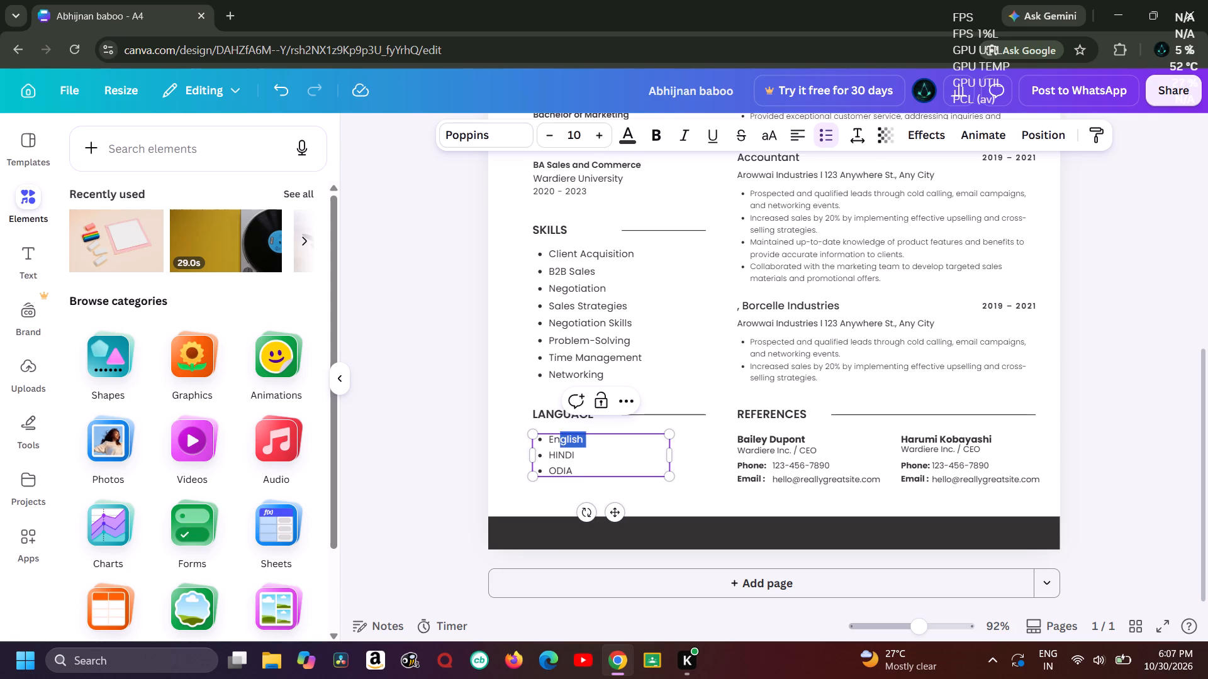
left_click_drag(559, 441, 556, 441)
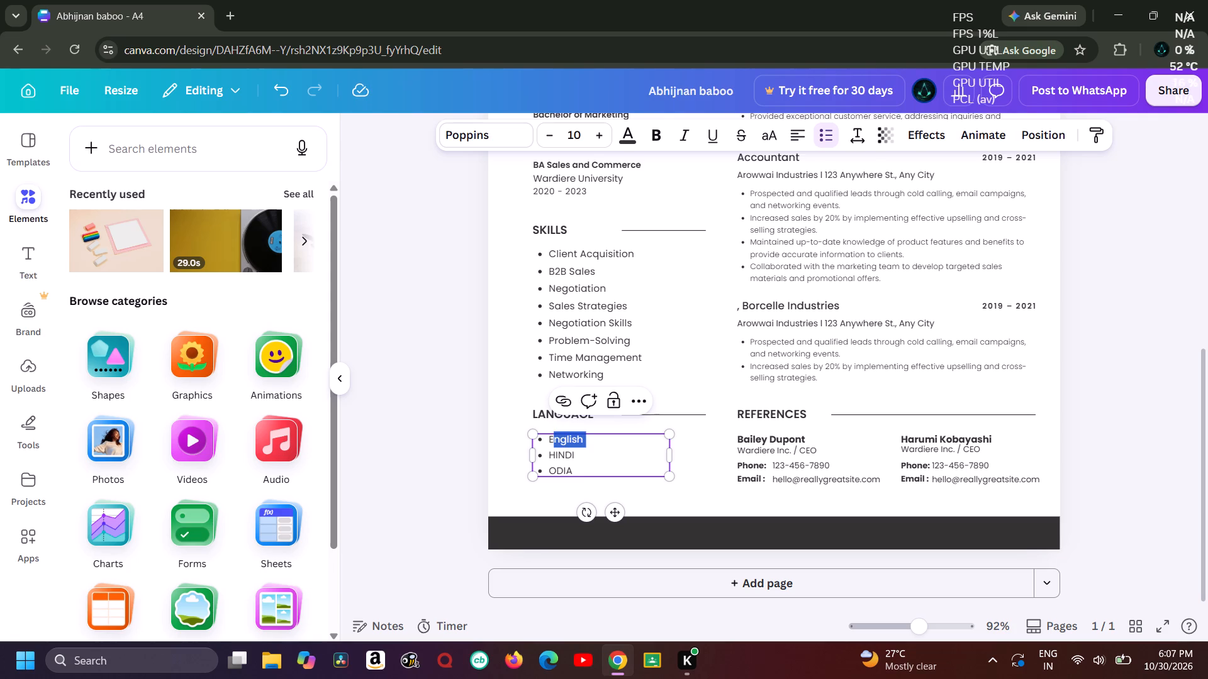
type("NGLISH")
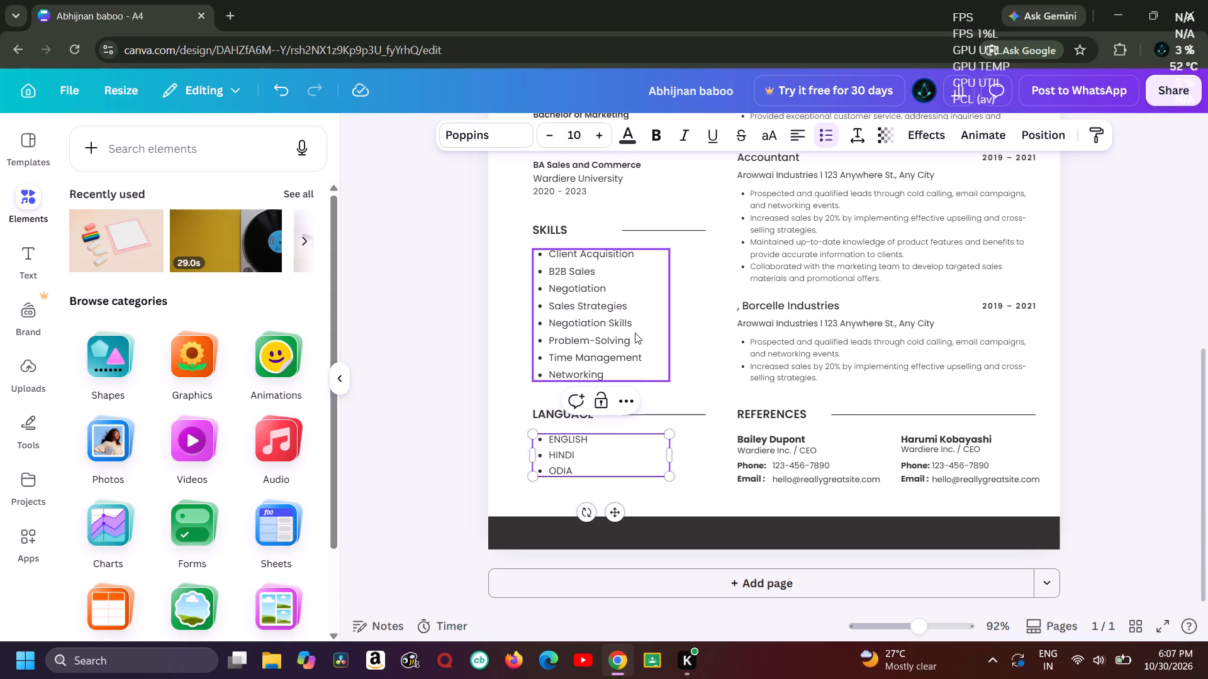
Select the "Client Acquisition" text in the resume's SKILLS list.
left_click(635, 333)
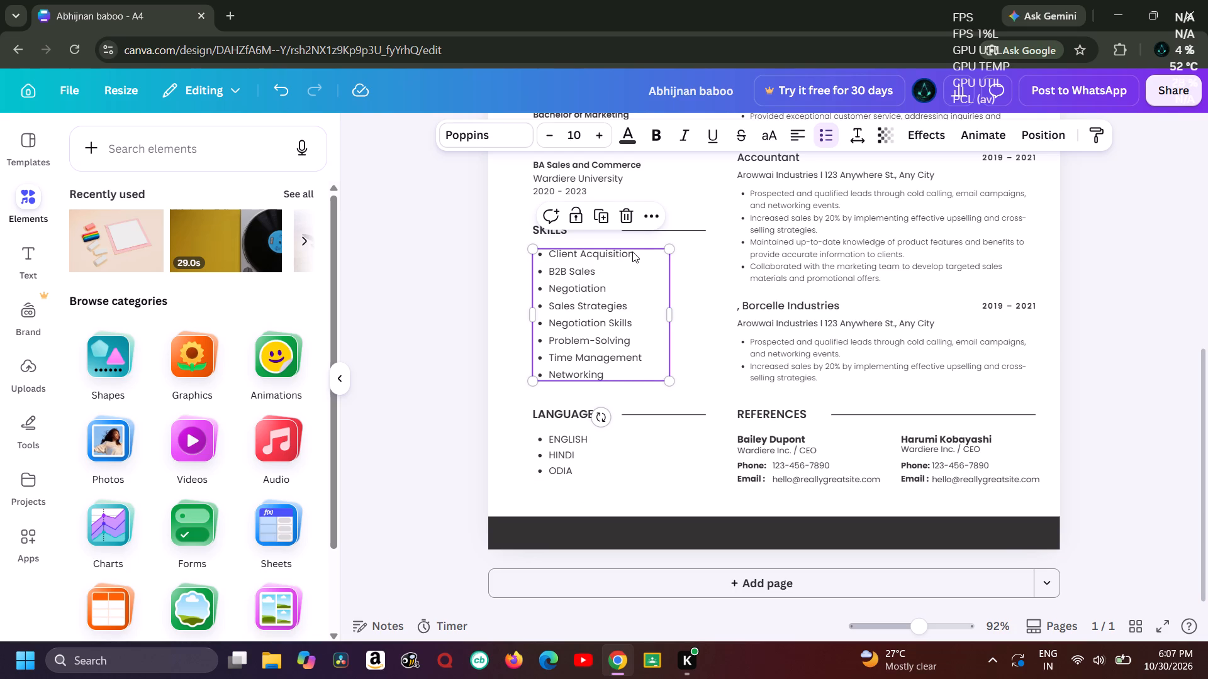
double_click(632, 251)
left_click(635, 257)
left_click_drag(635, 255, 554, 258)
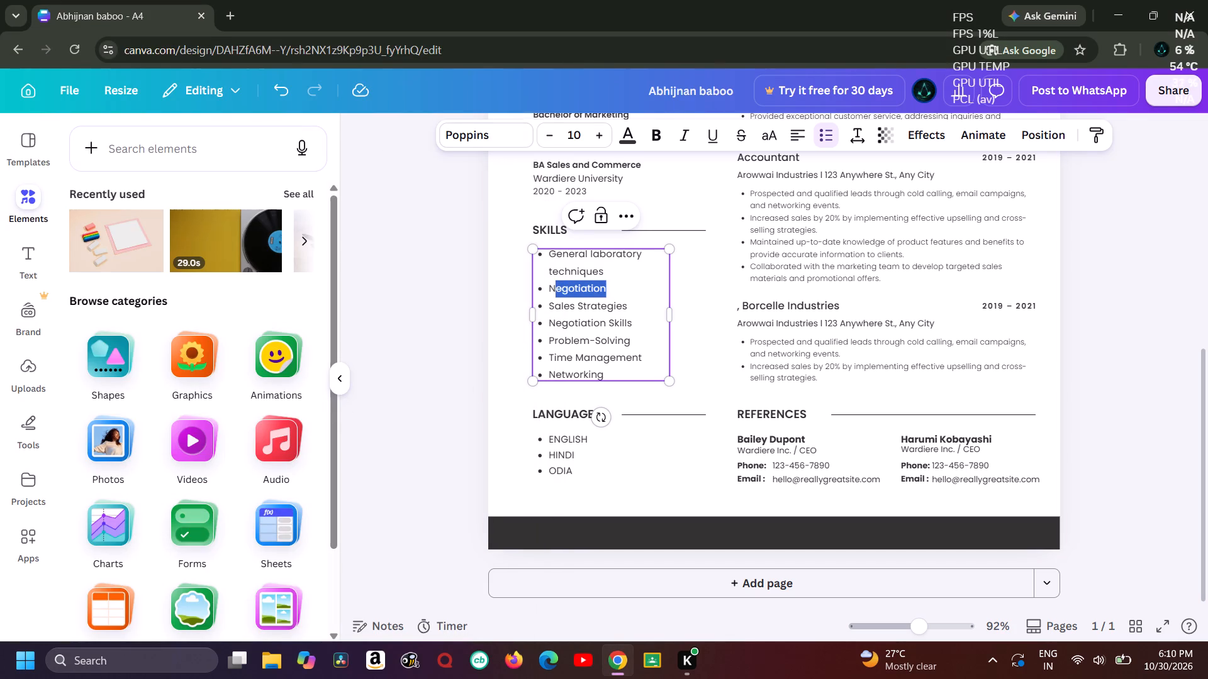
left_click_drag(554, 287, 551, 287)
type("Research")
key("space")
type("ana")
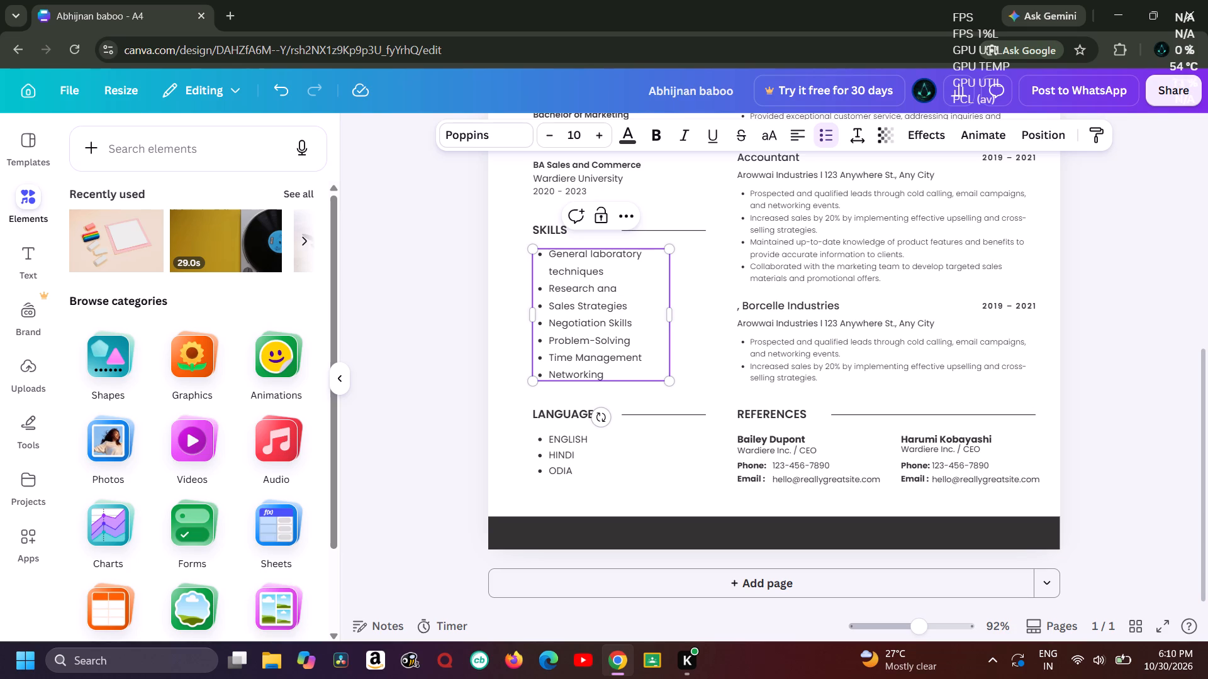
key("l")
key("y")
type("tics")
Delete the "Sales Strategies" entry, including its bullet, from the resume's SKILLS list.
left_click_drag(630, 304, 551, 310)
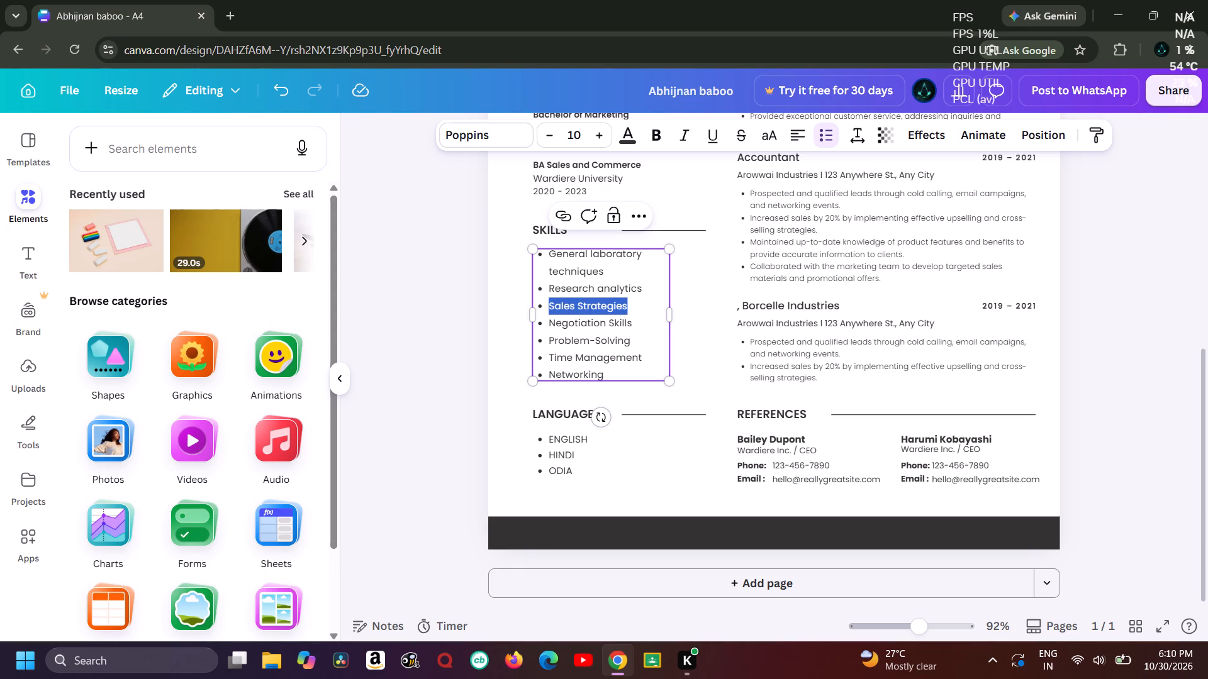
key("BackSpace")
key("BackSpace")
key("BackSpace")
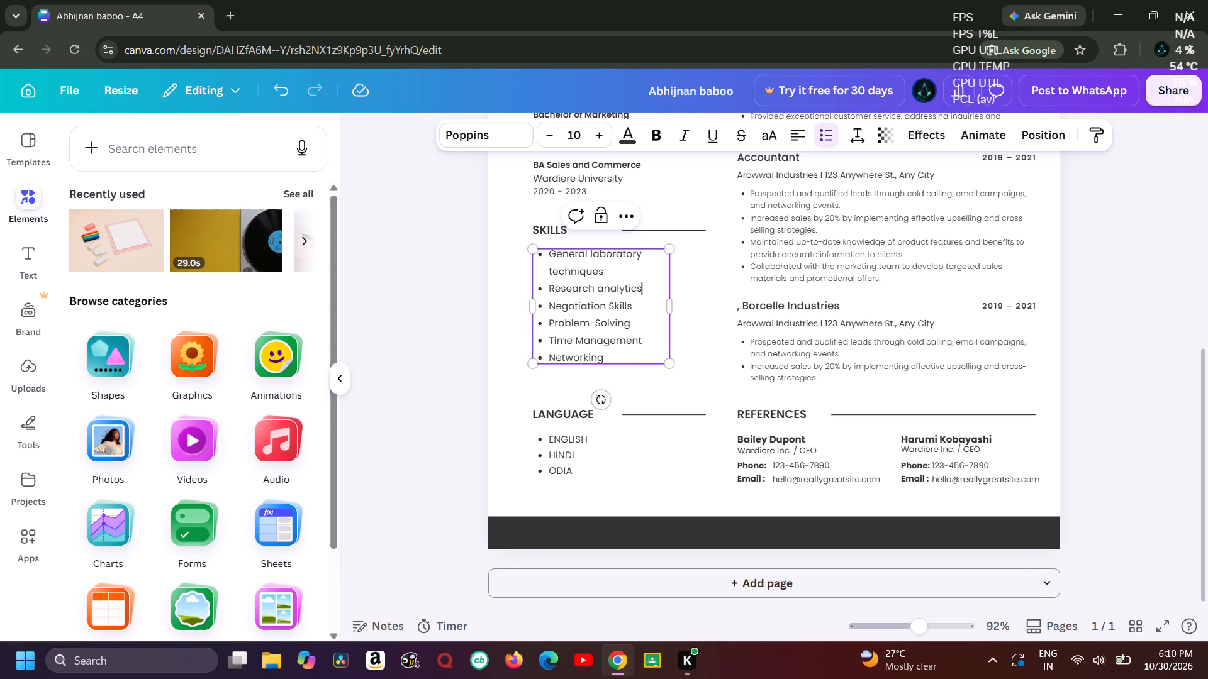
Delete the "Negotiation Skills" entry, including its bullet, from the resume's SKILLS list.
left_click(629, 305)
left_click(635, 304)
key("BackSpace")
key("BackSpace")
key("BackSpace")
key("BackSpace")
key("BackSpace")
key("BackSpace")
key("BackSpace")
key("BackSpace")
key("BackSpace")
key("BackSpace")
key("BackSpace")
key("BackSpace")
key("BackSpace")
key("BackSpace")
key("BackSpace")
key("BackSpace")
key("BackSpace")
key("BackSpace")
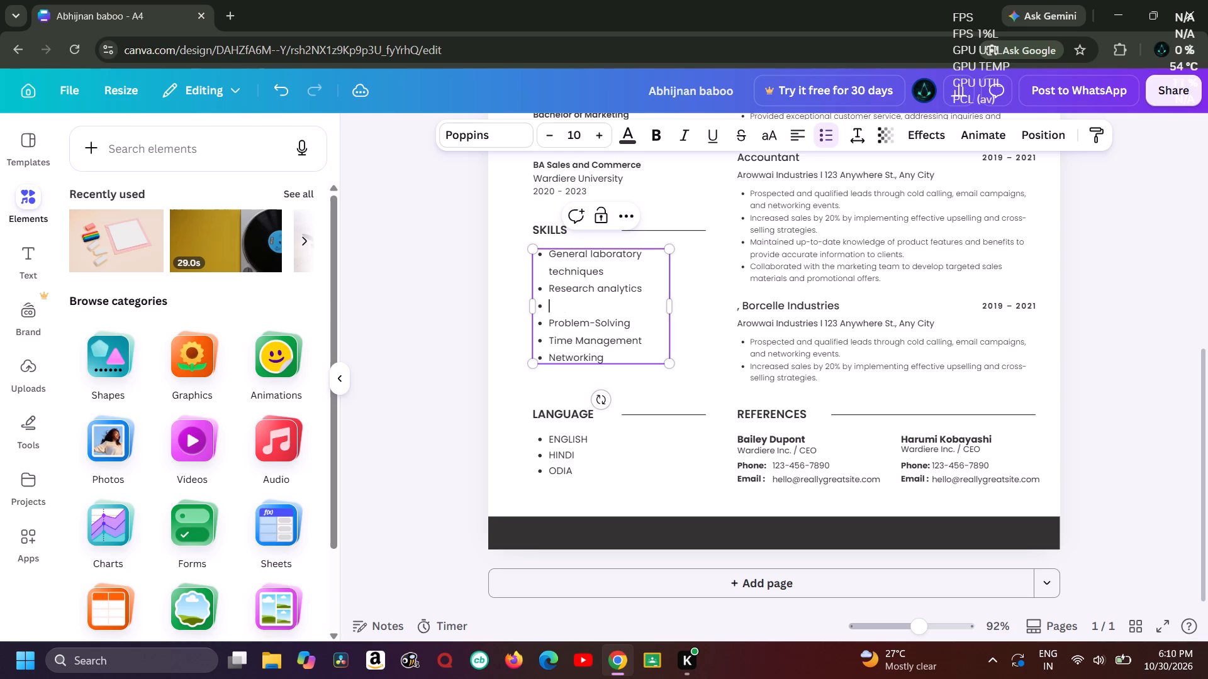
key("BackSpace")
key("BackSpace")
left_click(630, 306)
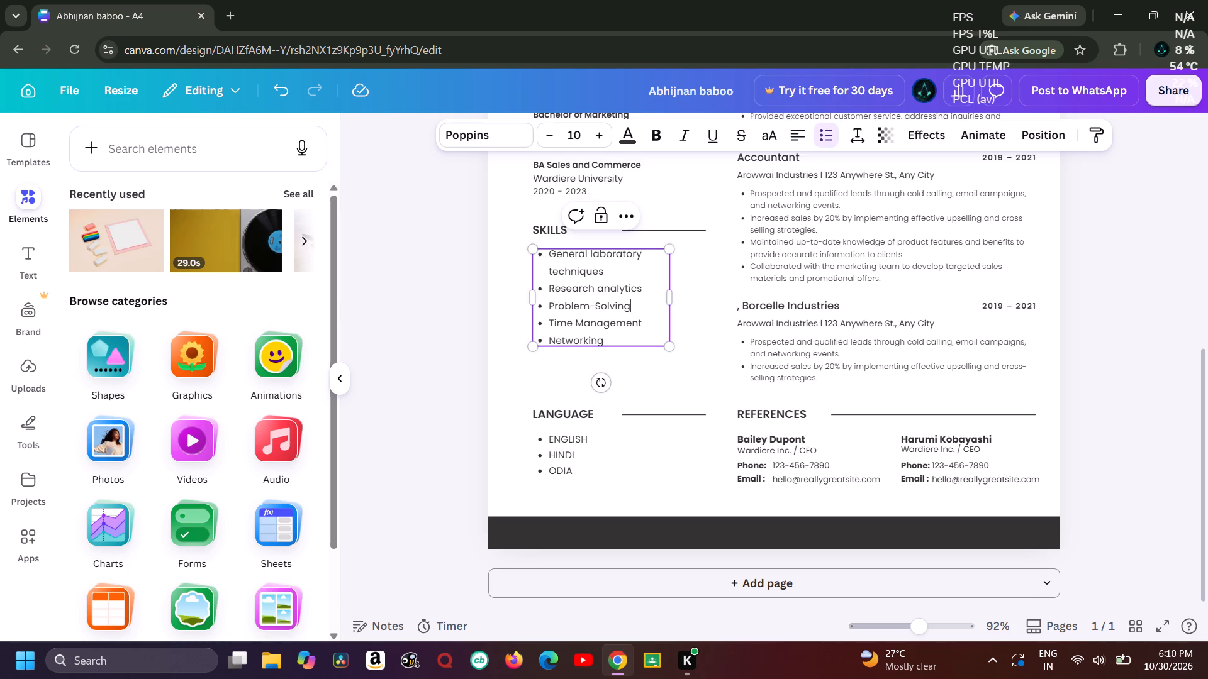
Replace the "Time Management" entry in the resume's SKILLS list with "Programming".
left_click_drag(643, 324, 553, 325)
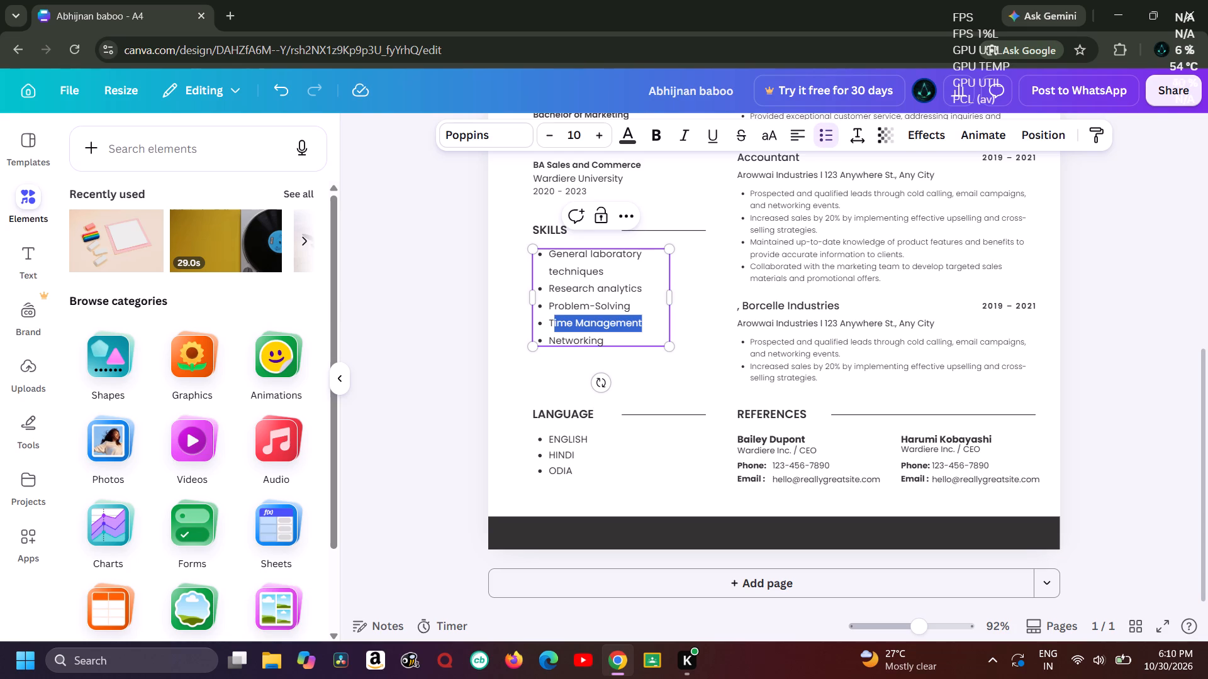
left_click_drag(553, 325, 550, 325)
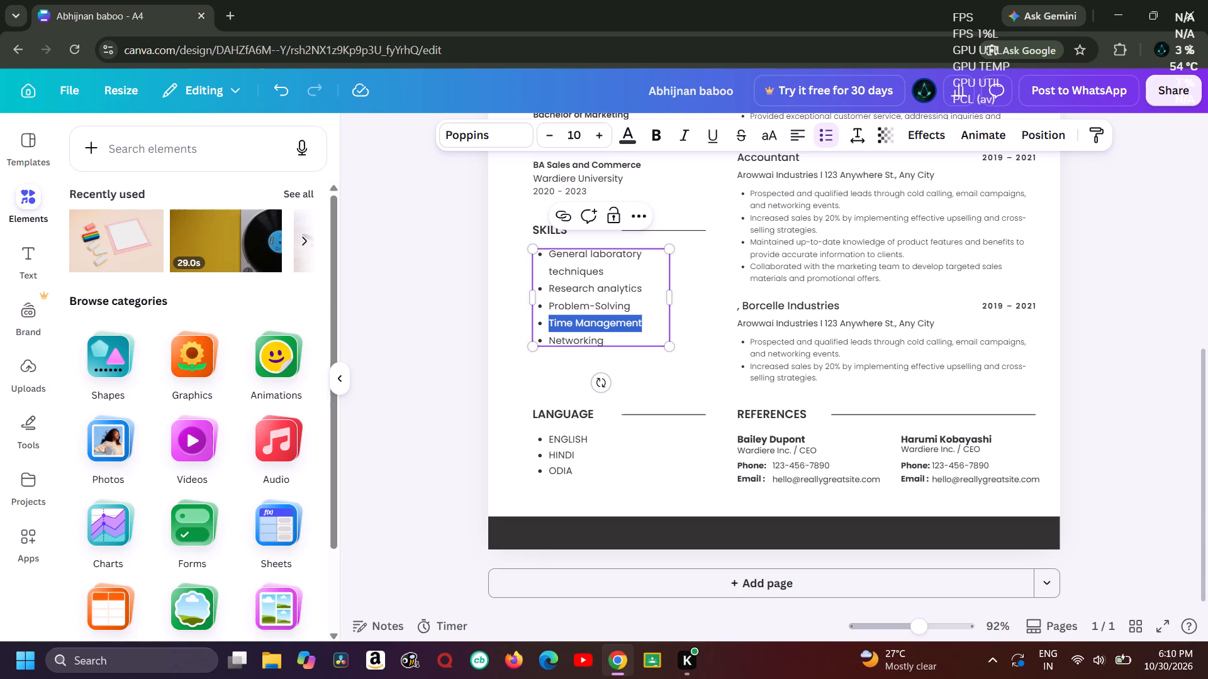
key("shift+c")
key("o")
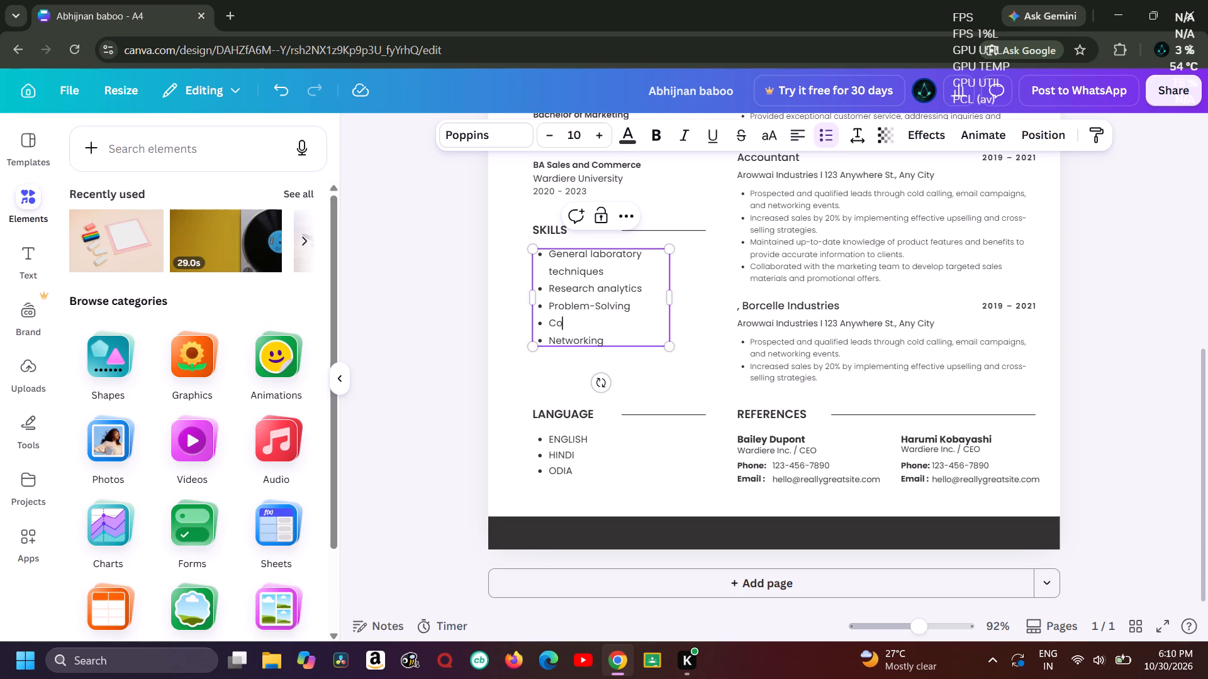
key("BackSpace")
key("BackSpace")
type("Programming")
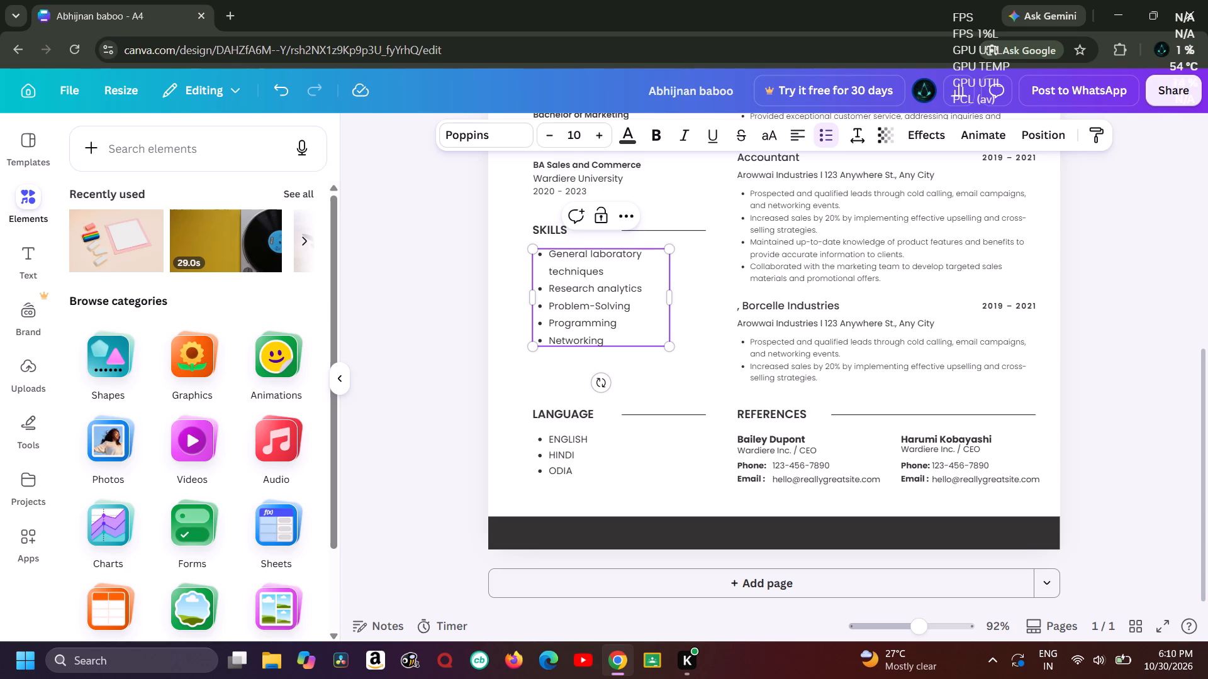
Clear the "Networking" text from the last entry of the resume's SKILLS list.
left_click(611, 338)
left_click_drag(607, 339, 555, 341)
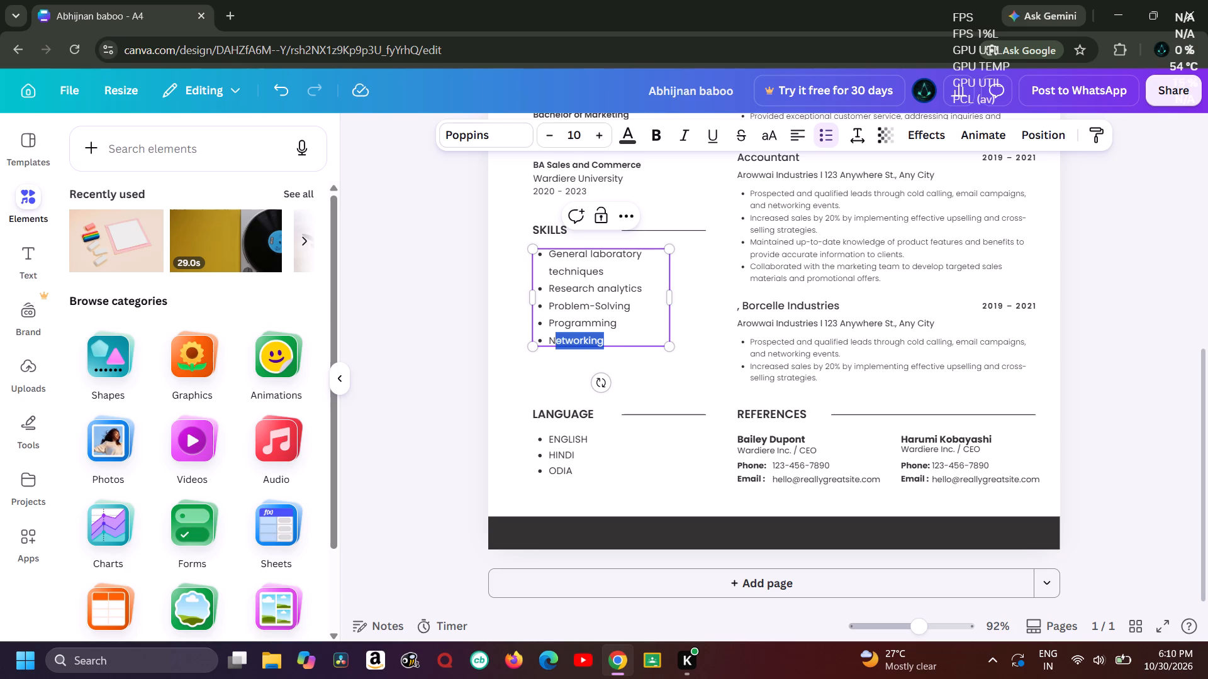
left_click_drag(555, 341, 549, 341)
key("BackSpace")
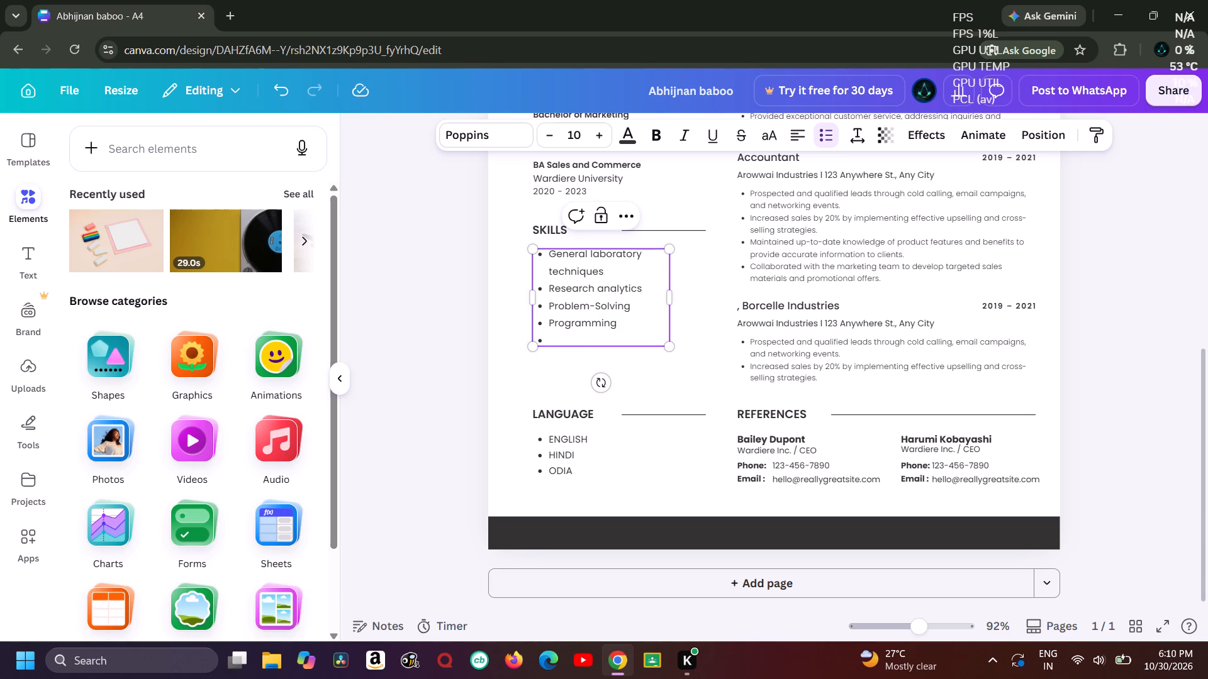
scroll(583, 332, "up", 2)
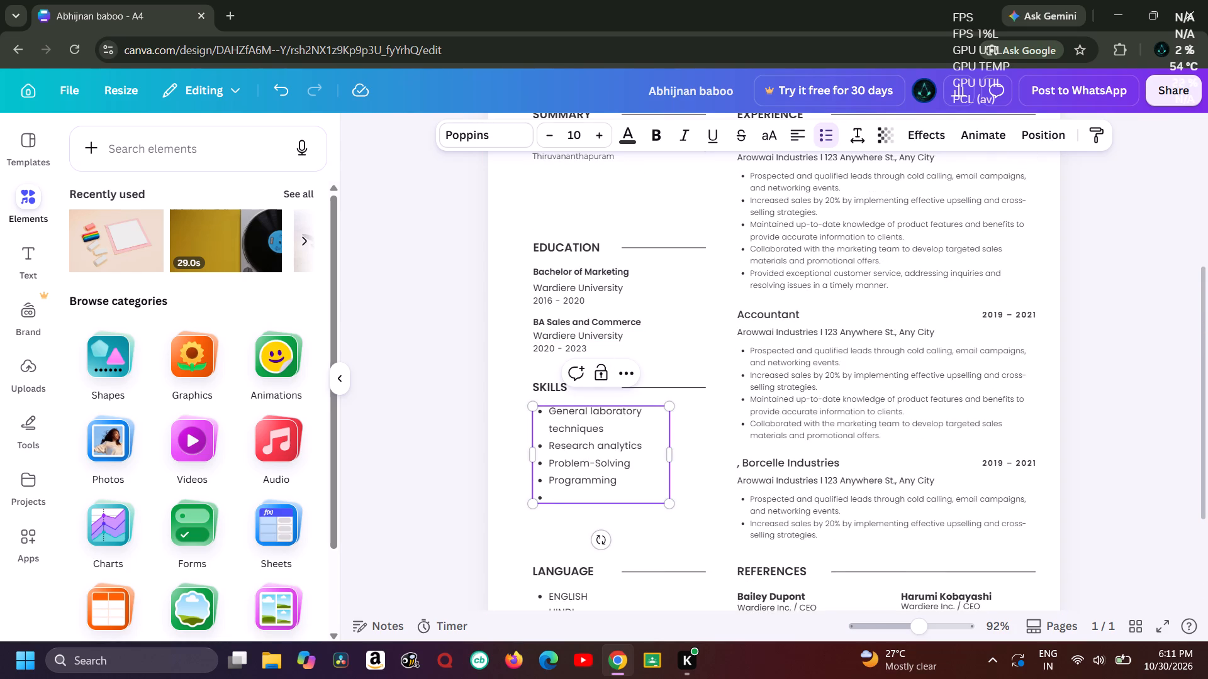
left_click(576, 499)
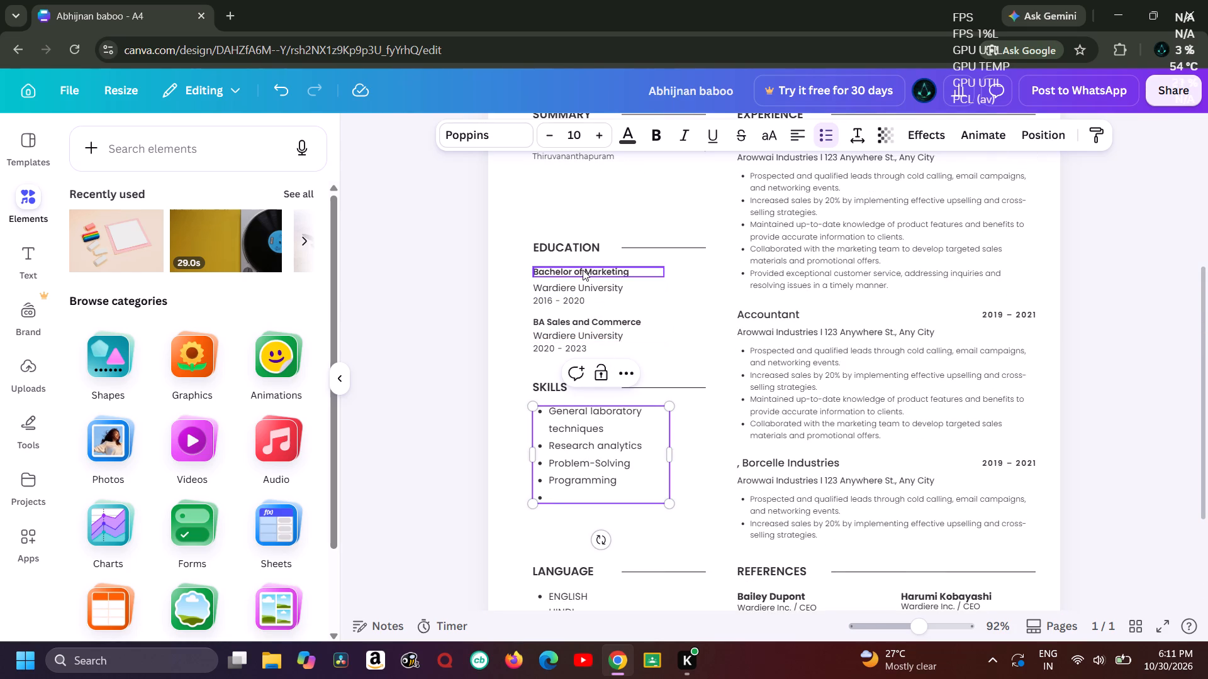
Change the first degree title under EDUCATION, "Bachelor of Marketing", to "Bachelor of Science - Masters of science".
left_click(583, 271)
double_click(614, 270)
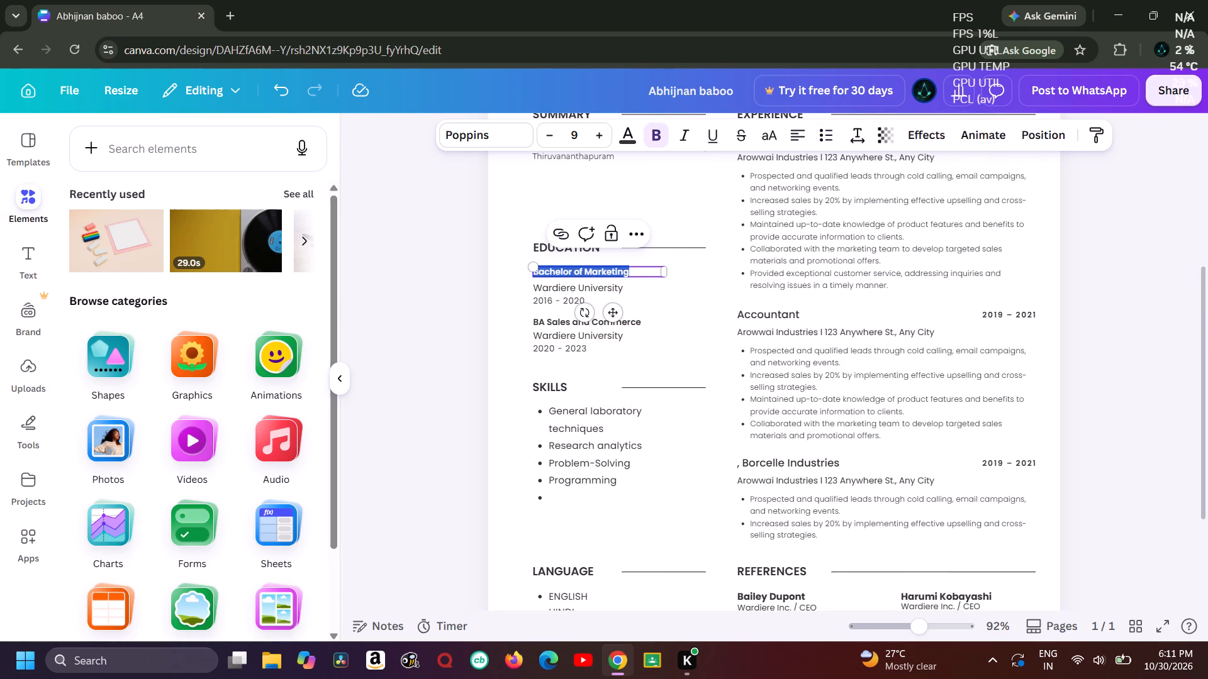
left_click(631, 270)
left_click_drag(631, 270, 598, 272)
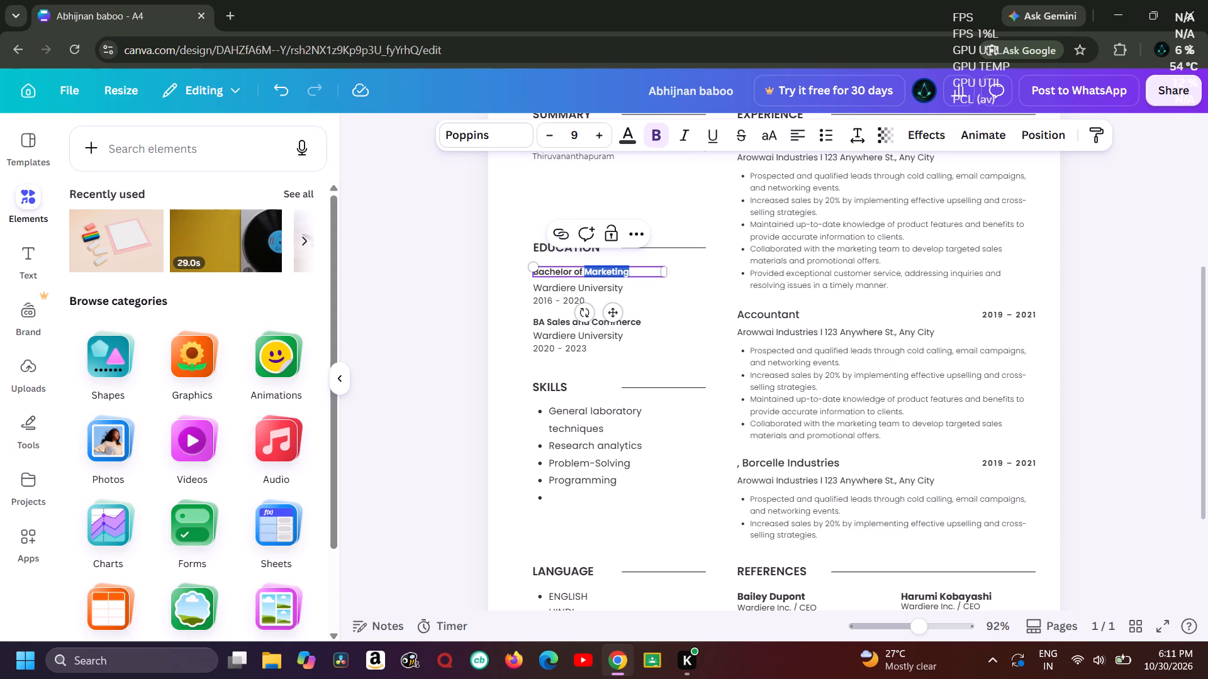
type("SC")
key("BackSpace")
type("cience-")
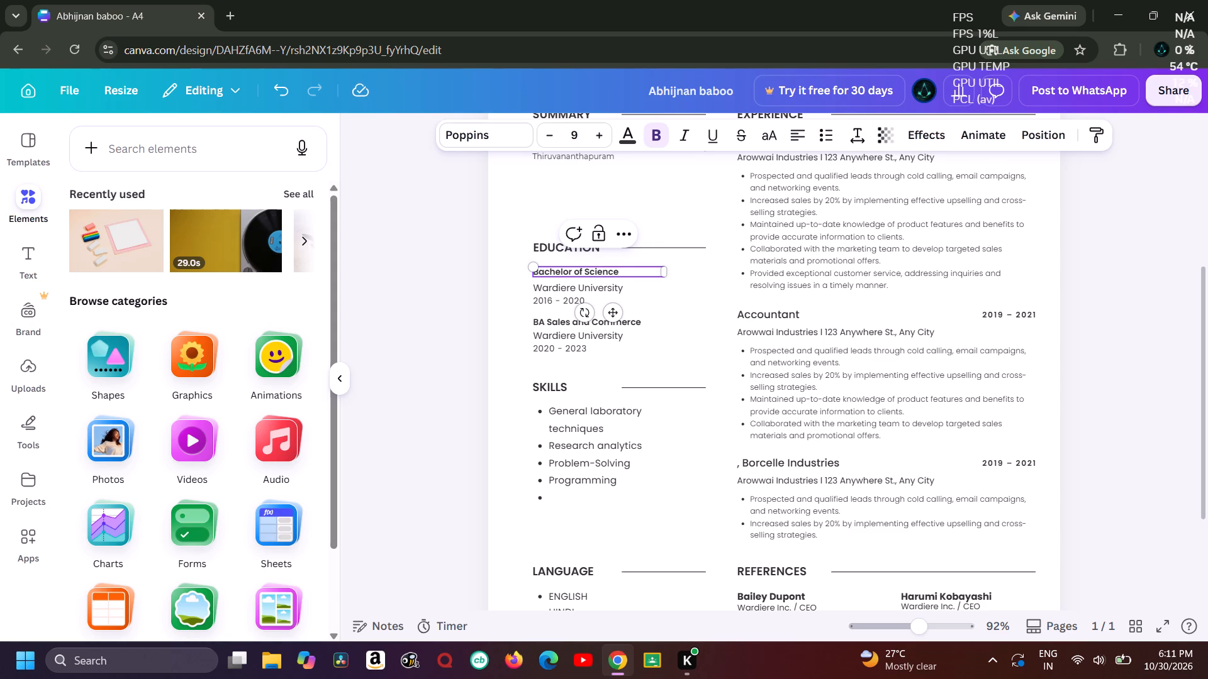
key("space")
type("Master")
left_click(618, 273)
key("space")
left_click(657, 273)
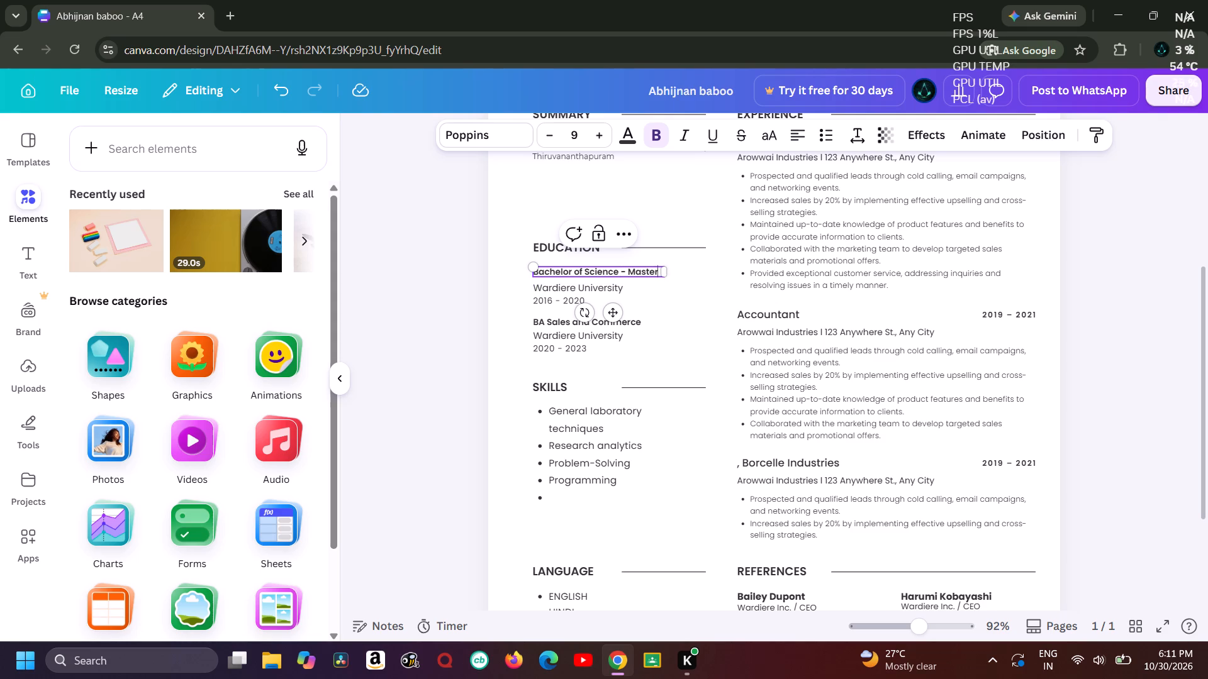
type("s of science")
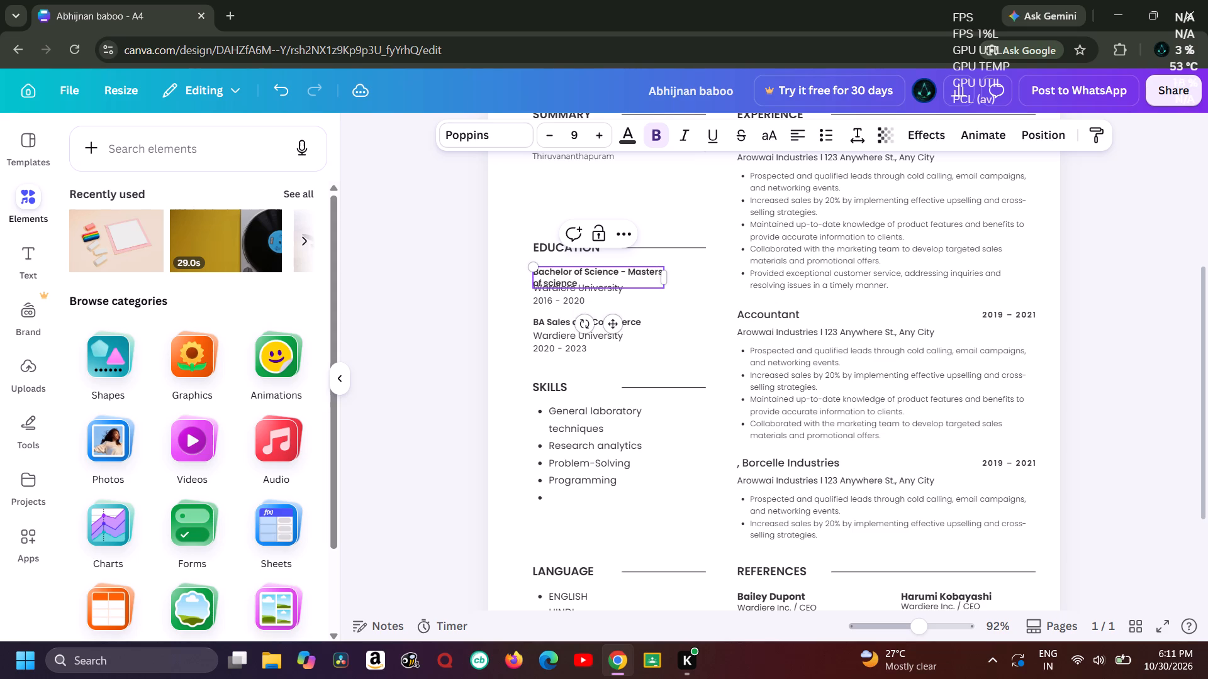
Widen the first degree title's text box to about 6.6 so the title fits on one line.
left_click_drag(666, 278, 668, 278)
left_click_drag(668, 278, 717, 268)
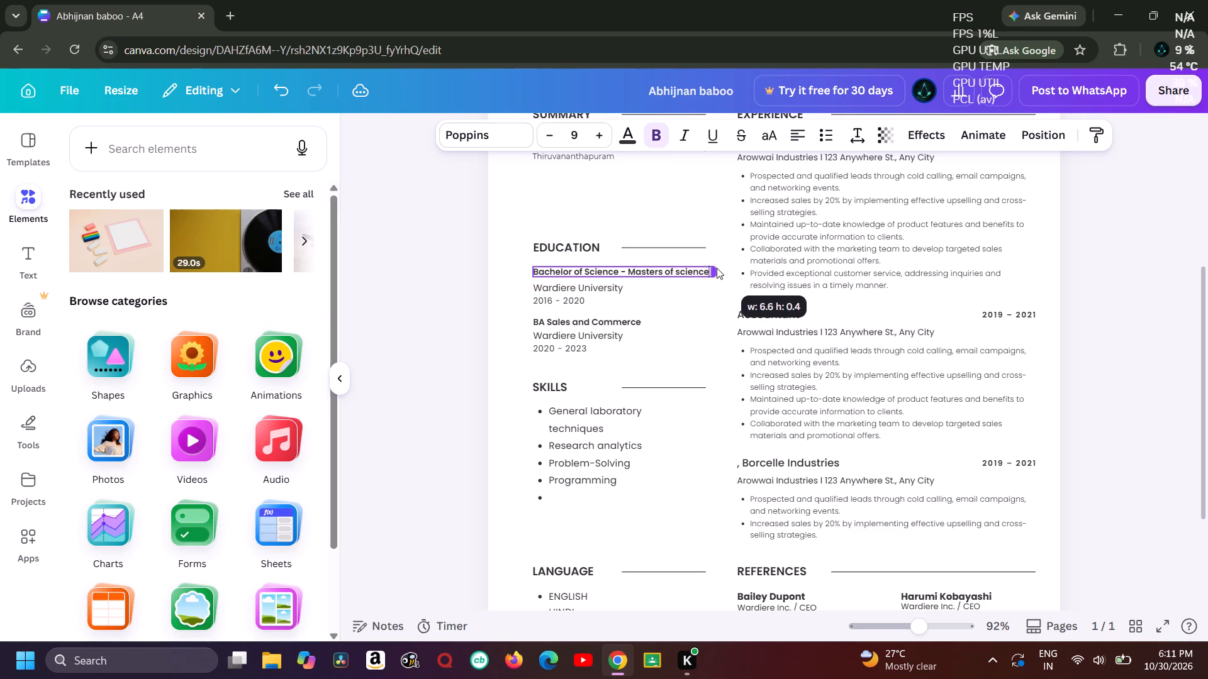
left_click_drag(717, 268, 714, 268)
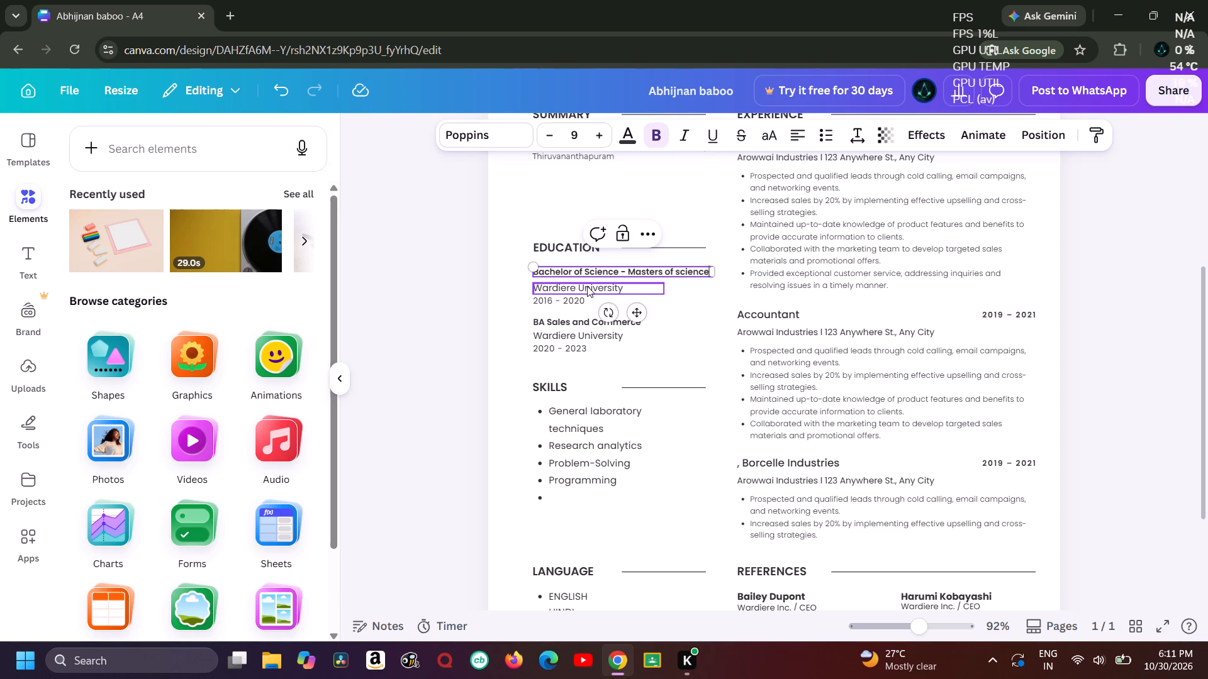
Replace the university name under the first degree with "Indian institute of science and education".
double_click(587, 287)
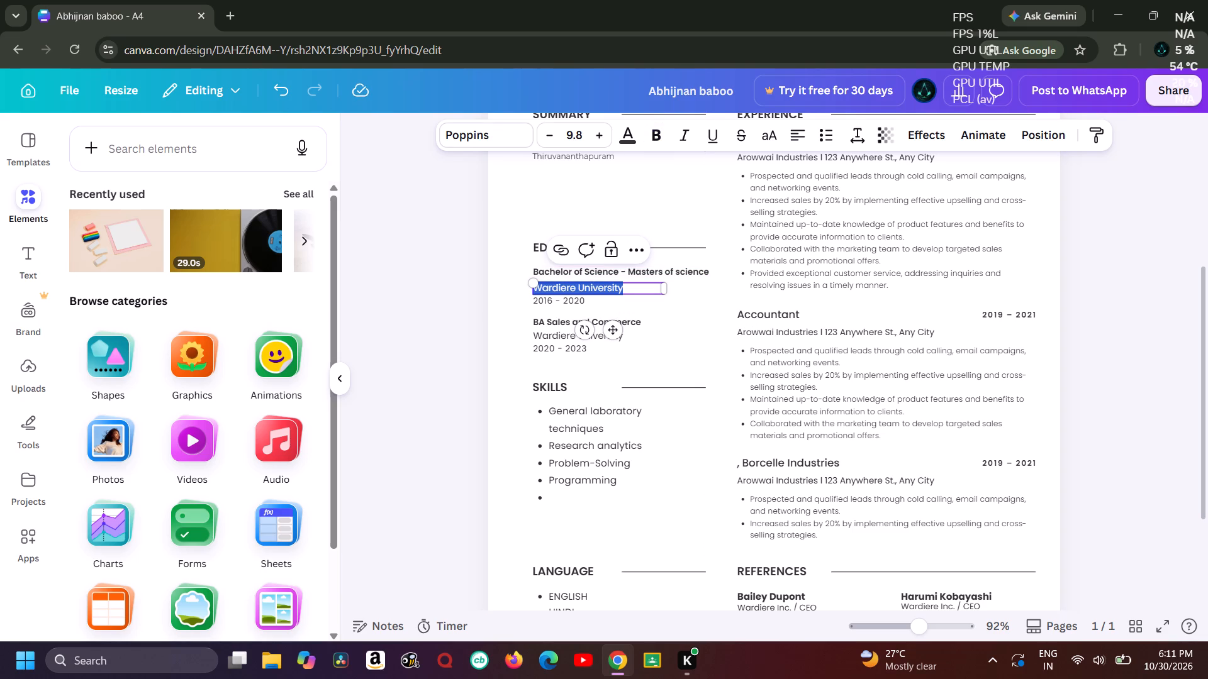
key("BackSpace")
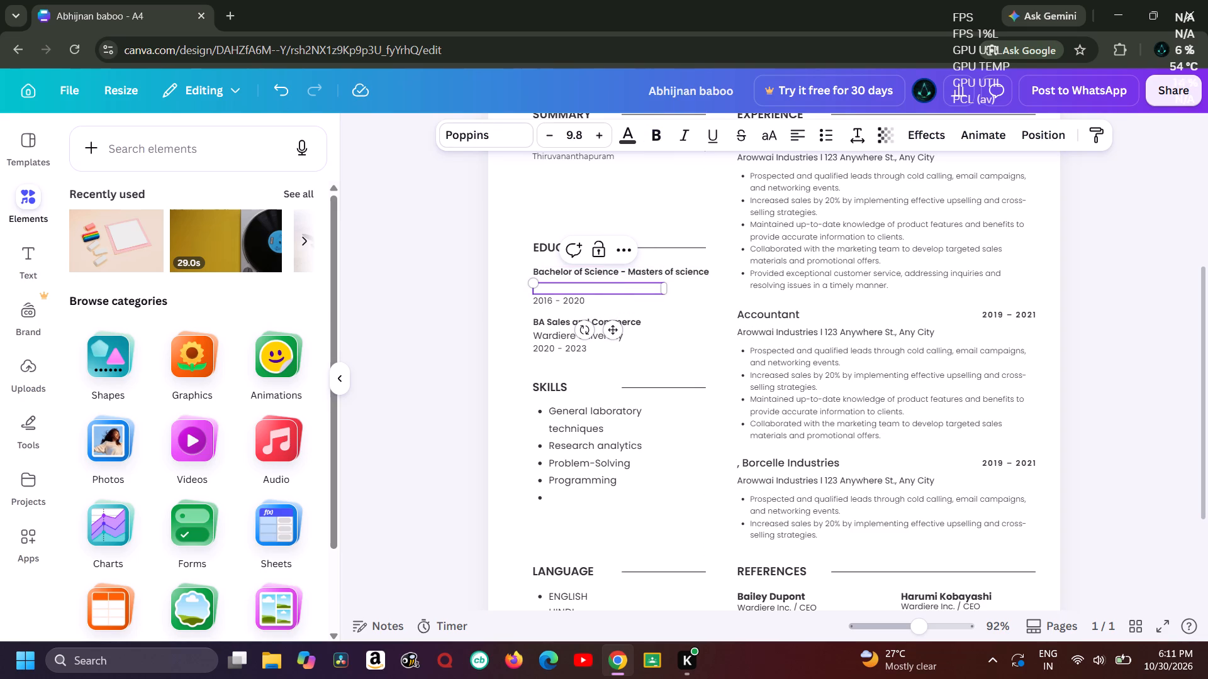
key("shift+i")
type("ndian institure")
key("BackSpace")
key("BackSpace")
type("te")
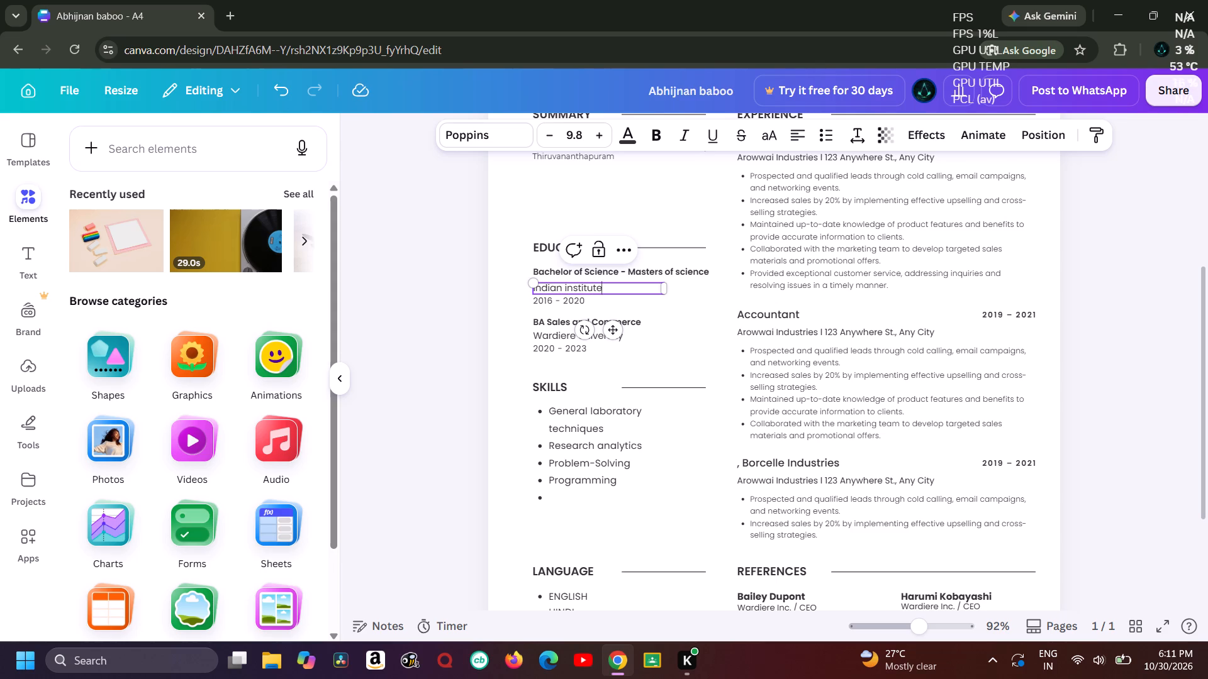
key("space")
type("of science and education")
key("space")
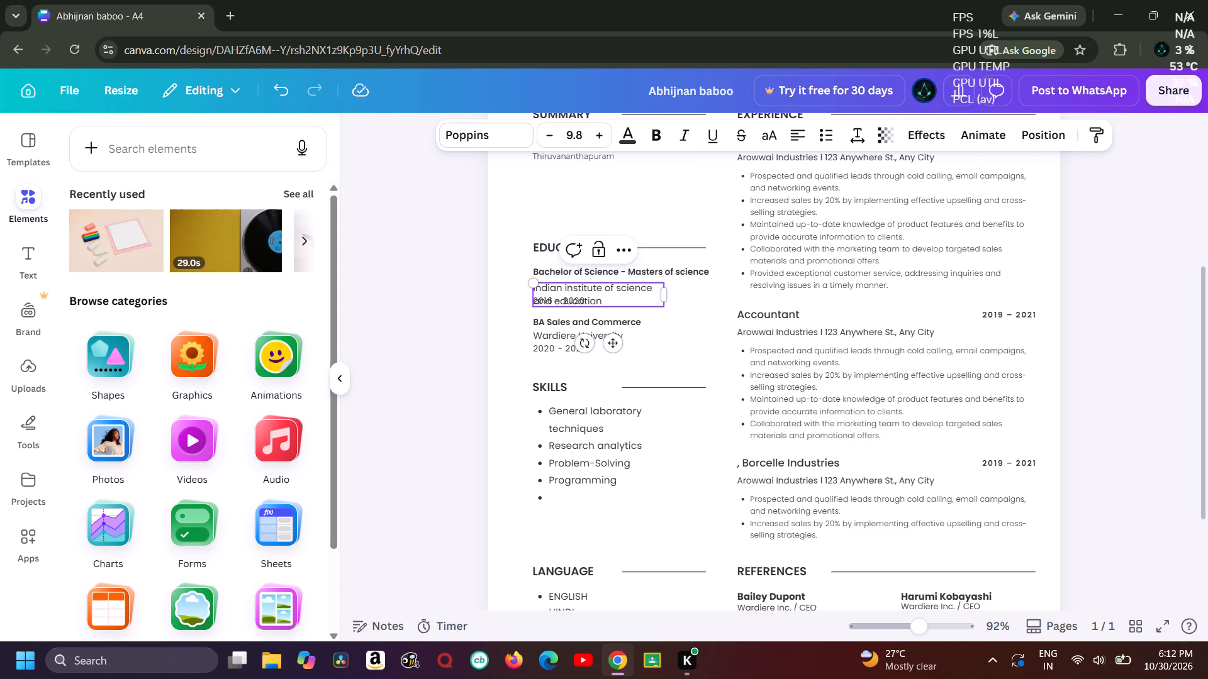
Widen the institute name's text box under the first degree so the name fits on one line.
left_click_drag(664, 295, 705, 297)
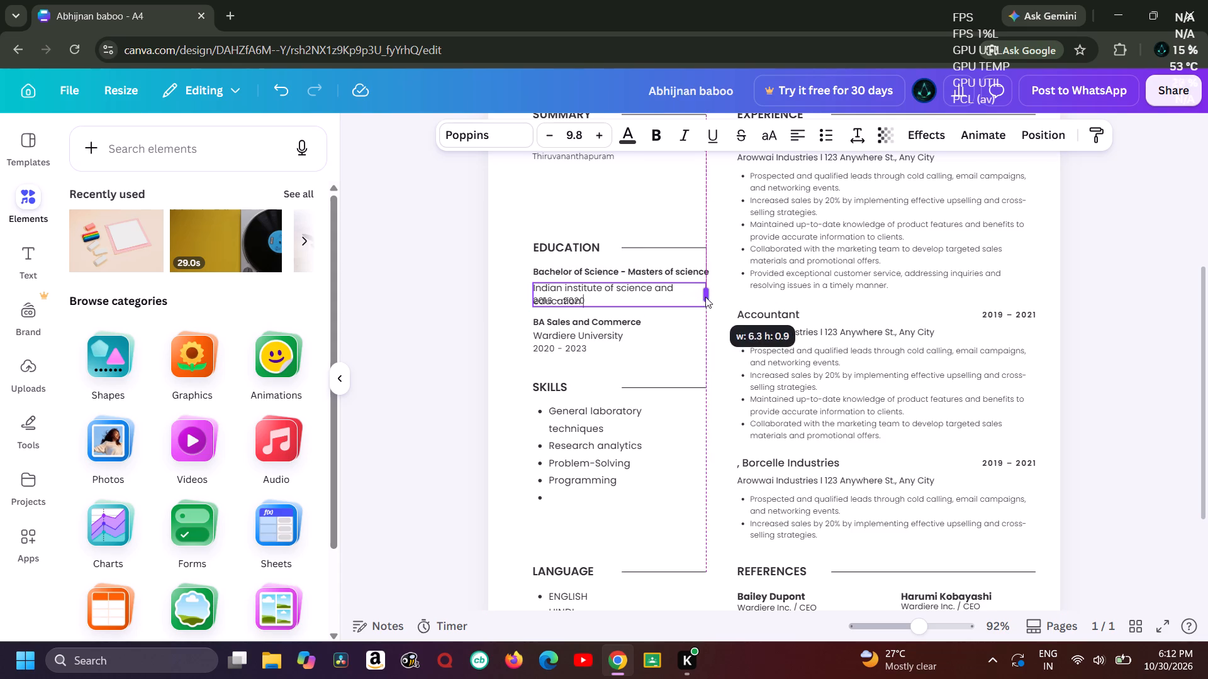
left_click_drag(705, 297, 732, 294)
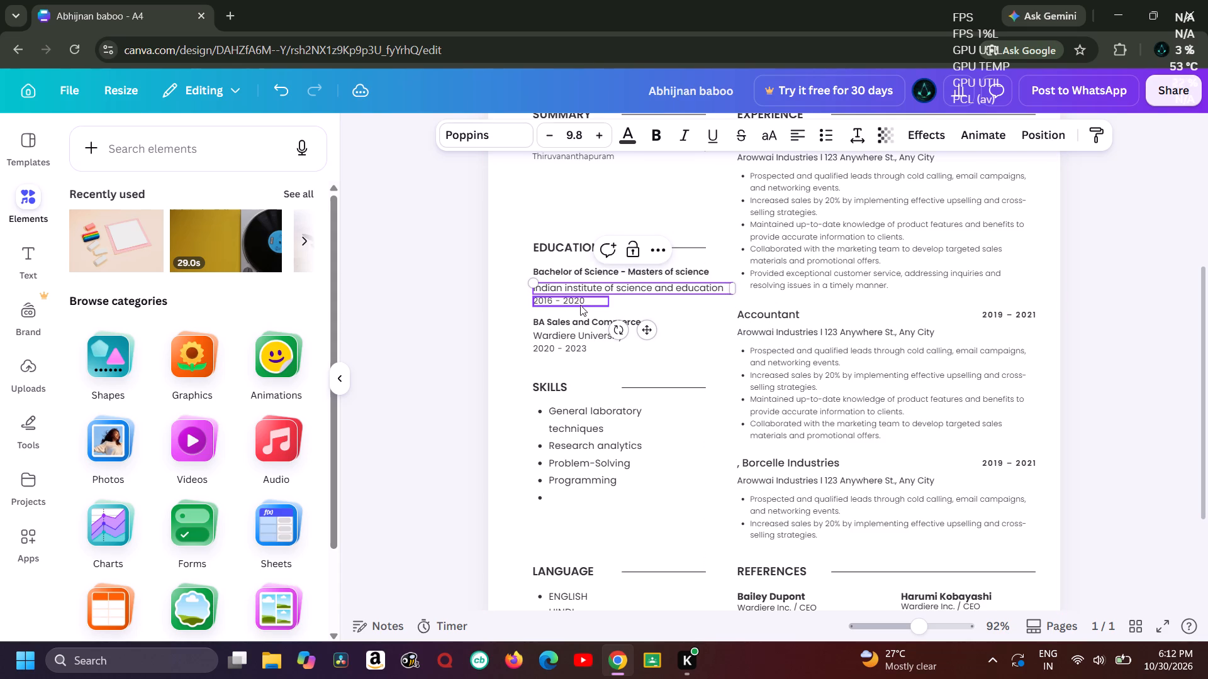
Move the "2016 - 2020" date text under the first degree slightly lower, just above the second degree title.
left_click(579, 302)
left_click_drag(579, 301, 581, 307)
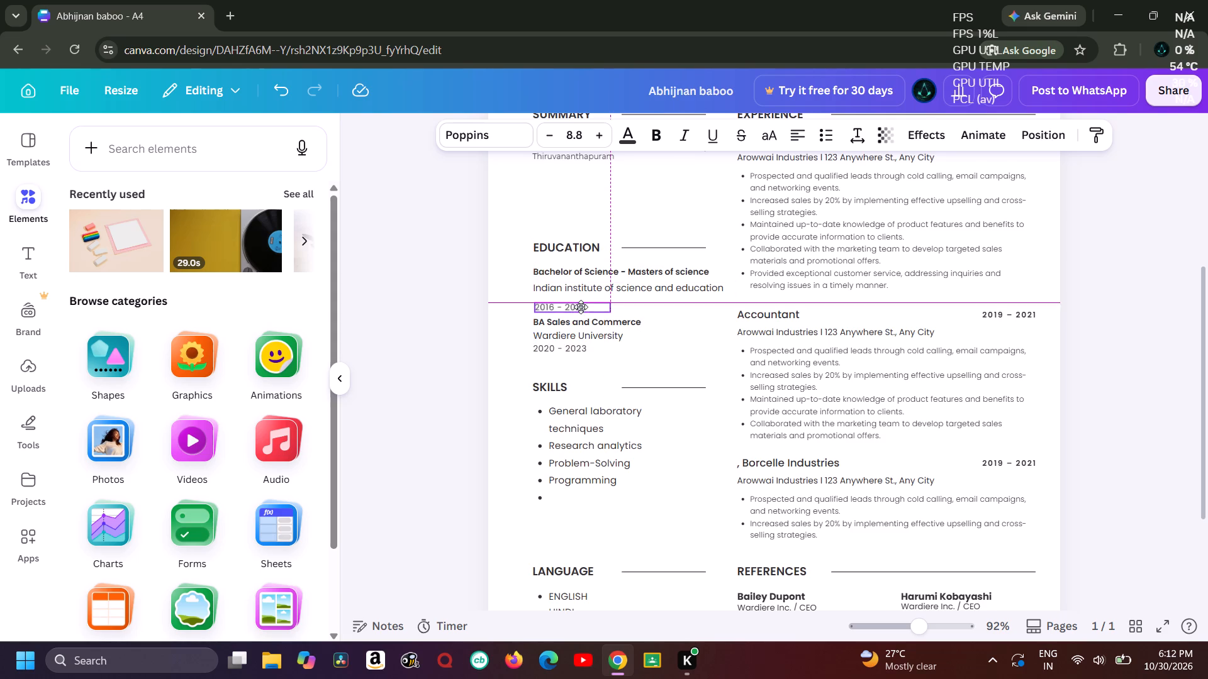
left_click_drag(581, 307, 581, 310)
Narrow the institute name's text box under the first degree so the name wraps onto two lines.
left_click(664, 288)
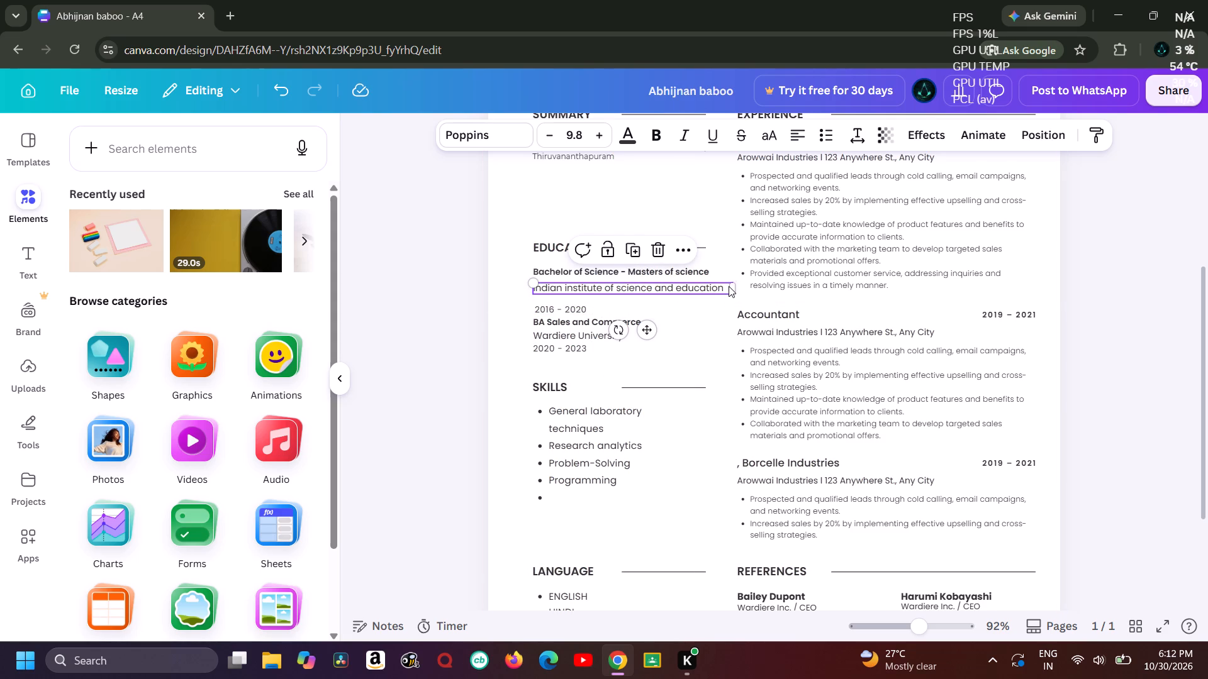
left_click(722, 289)
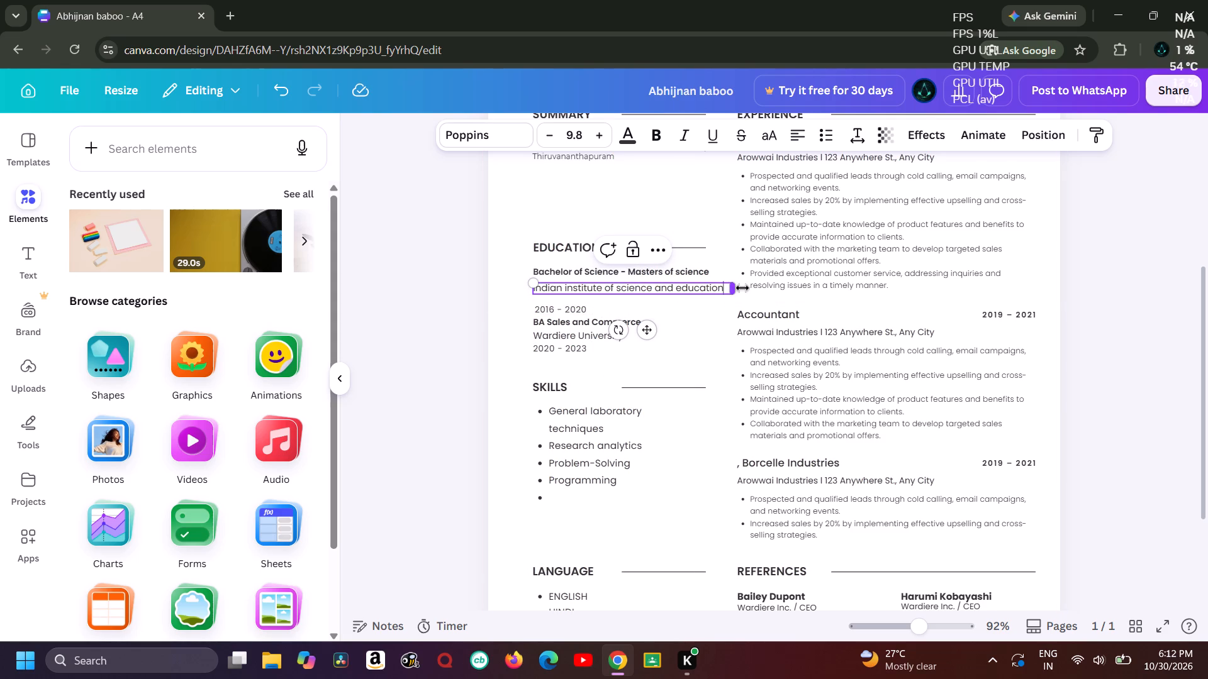
left_click_drag(737, 289, 722, 292)
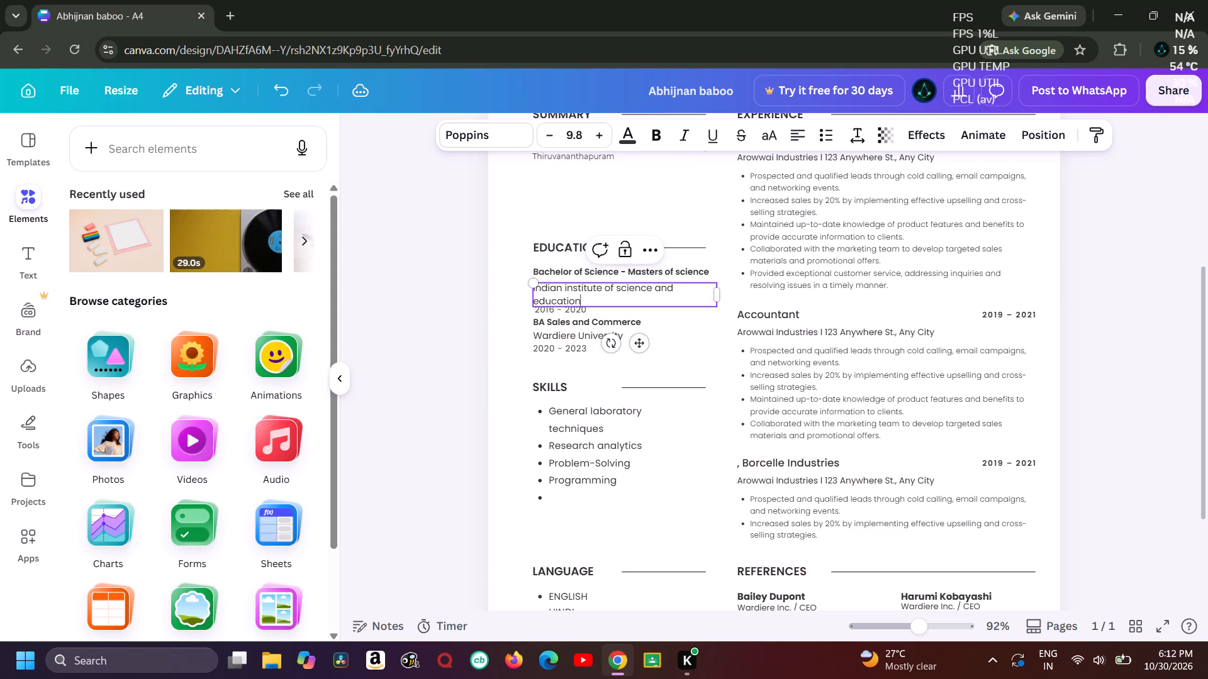
Append "research, Thiruvananthapuram" to the end of the institute name under the first degree.
left_click(584, 297)
key("r")
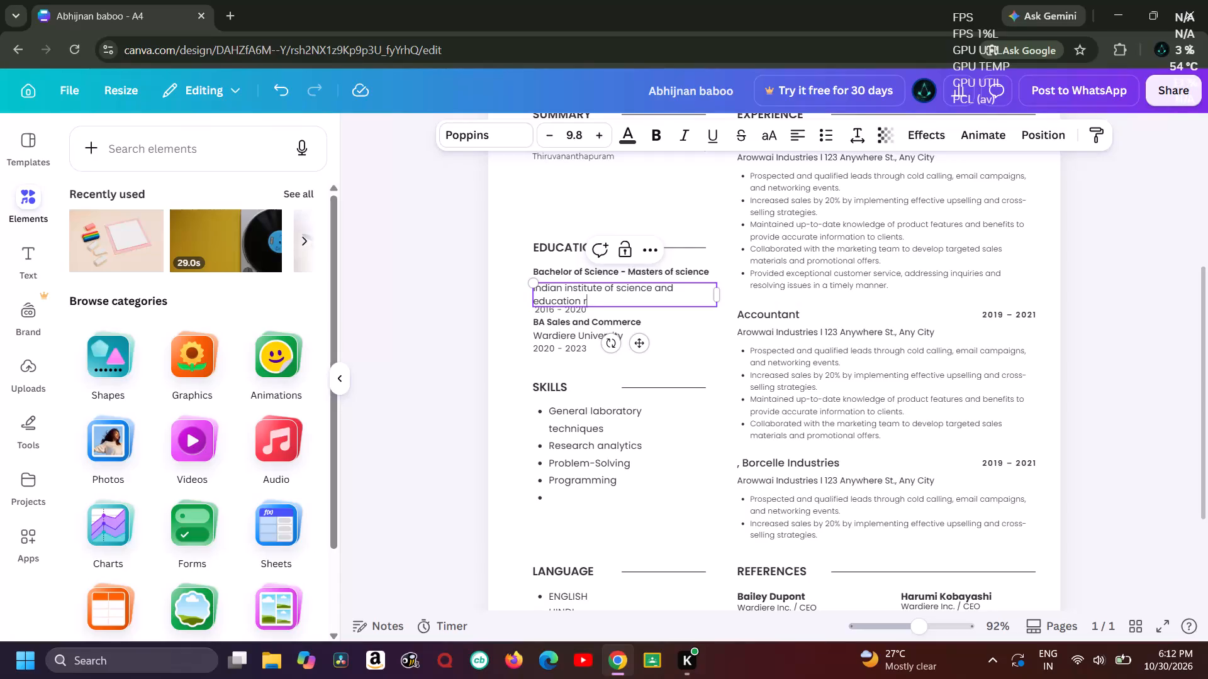
key("e")
key("s")
type("earch")
type(",")
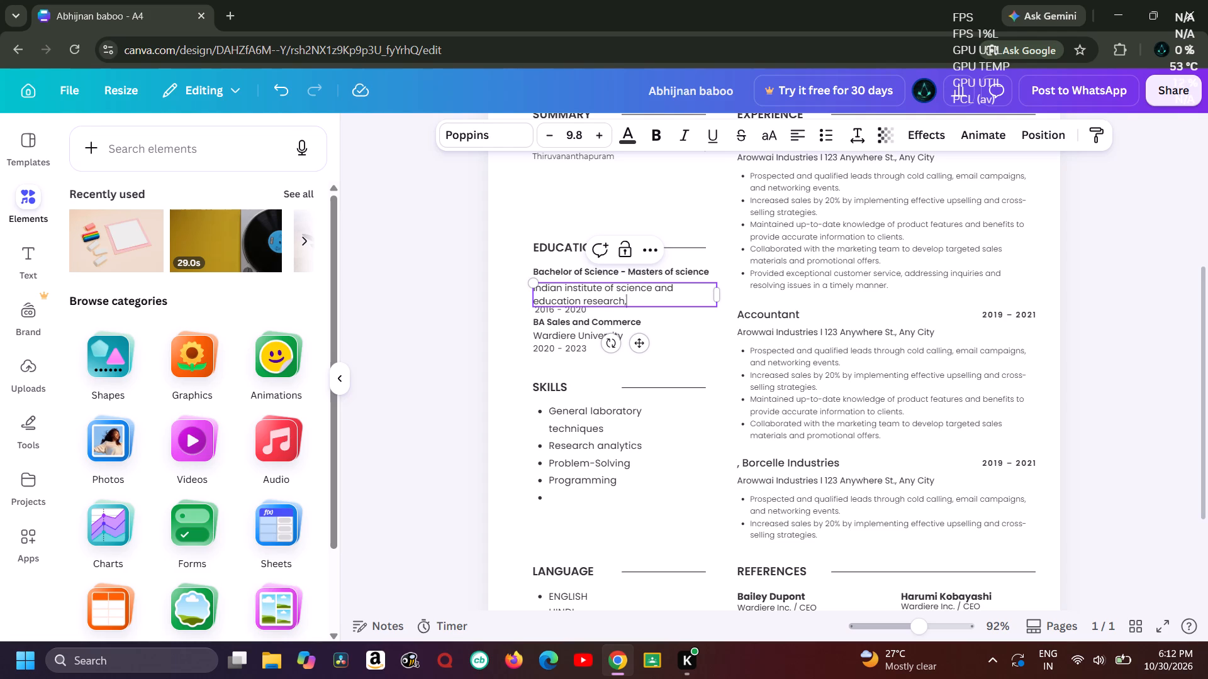
key("space")
type("Thiruvananthapuram")
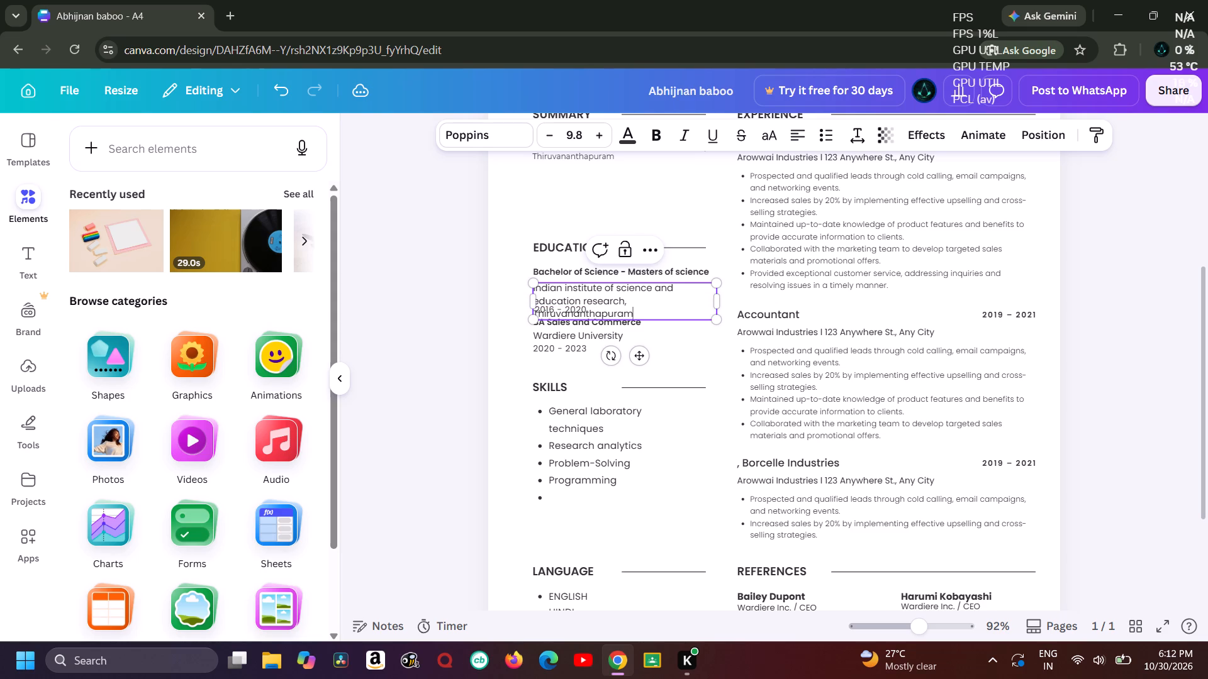
Widen the institute name's text box under the first degree so the name wraps onto two lines.
left_click_drag(719, 302, 734, 300)
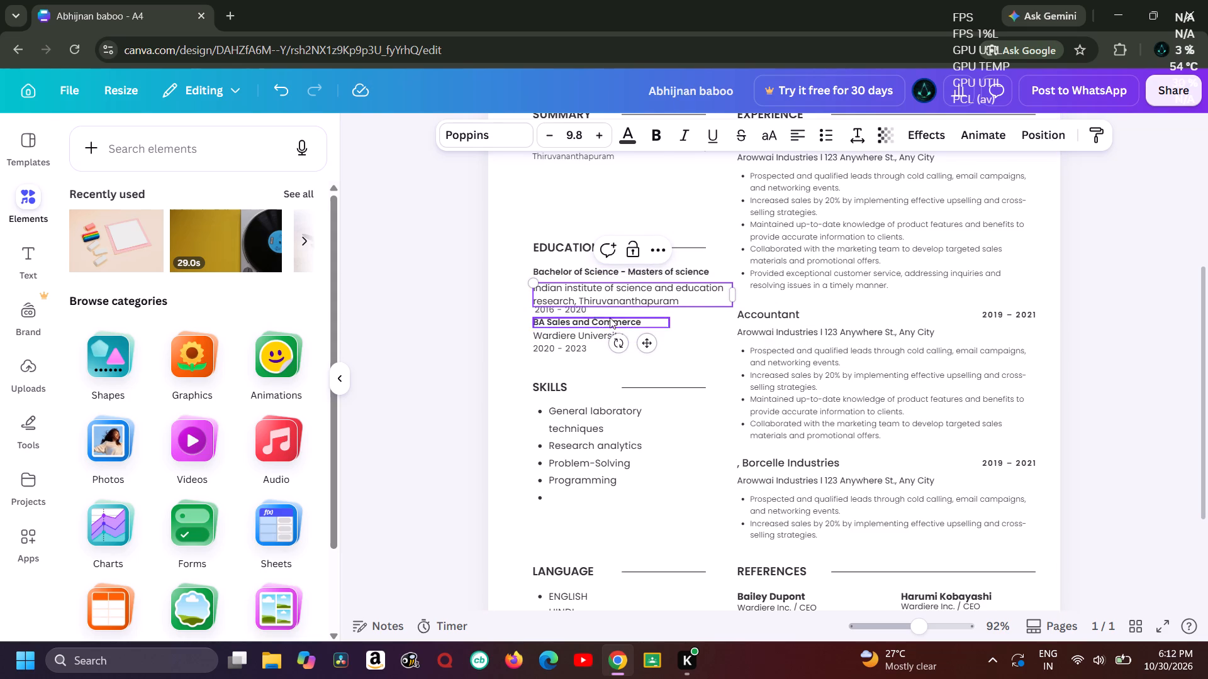
Change the date range under the first degree to "2024 - present".
triple_click(572, 312)
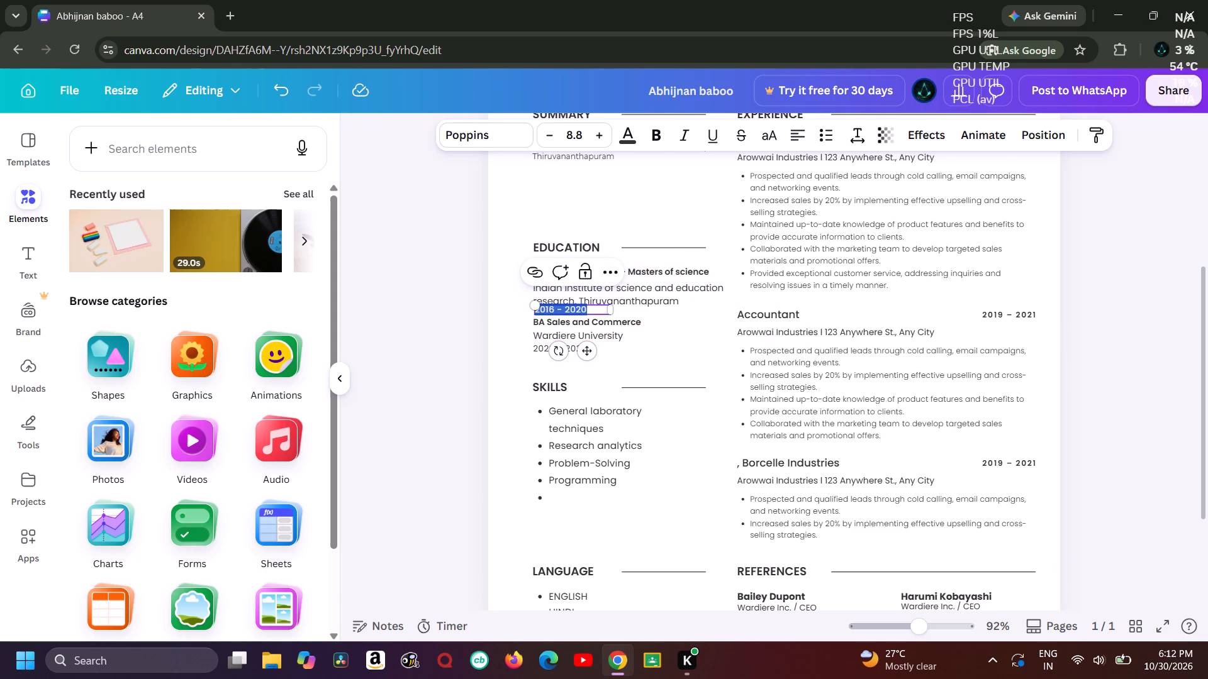
left_click(554, 311)
key("BackSpace")
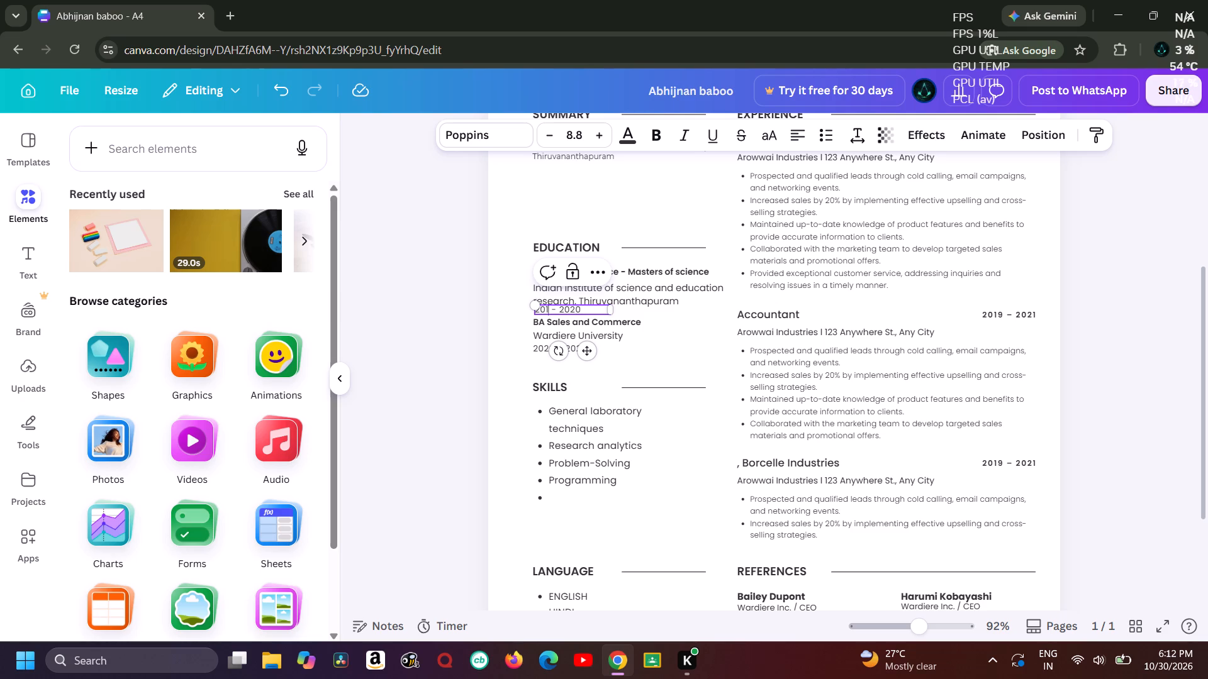
key("BackSpace")
type("24")
left_click(591, 311)
left_click_drag(591, 311, 581, 313)
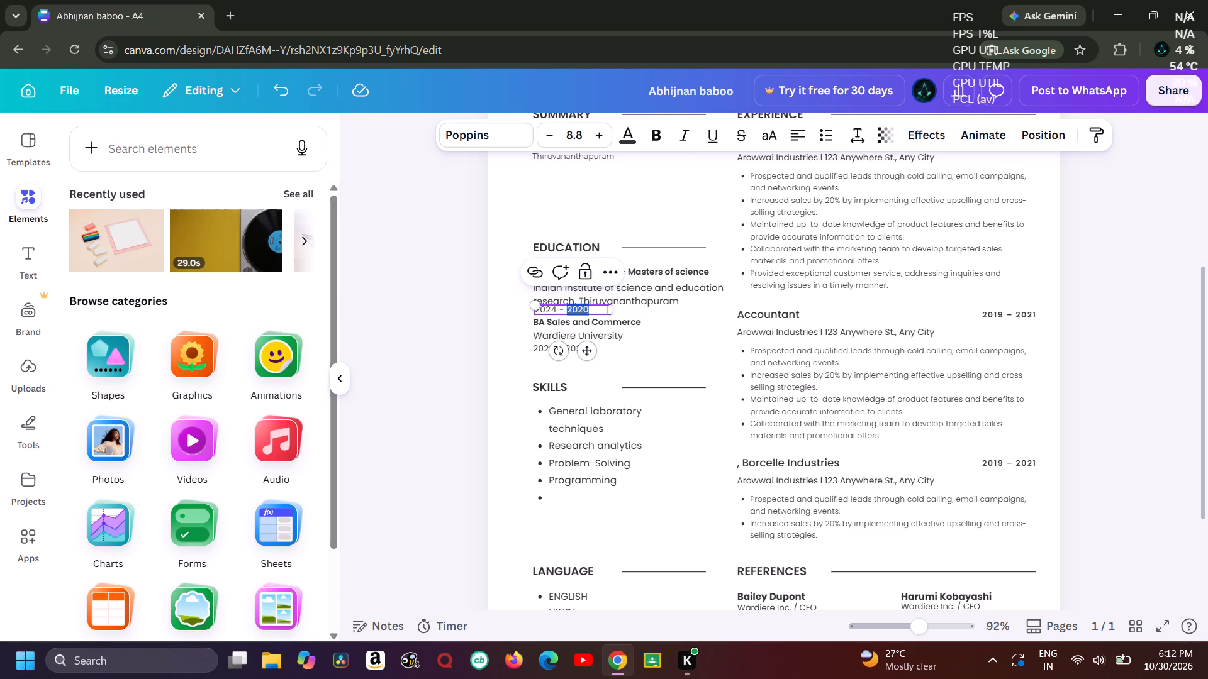
type("present")
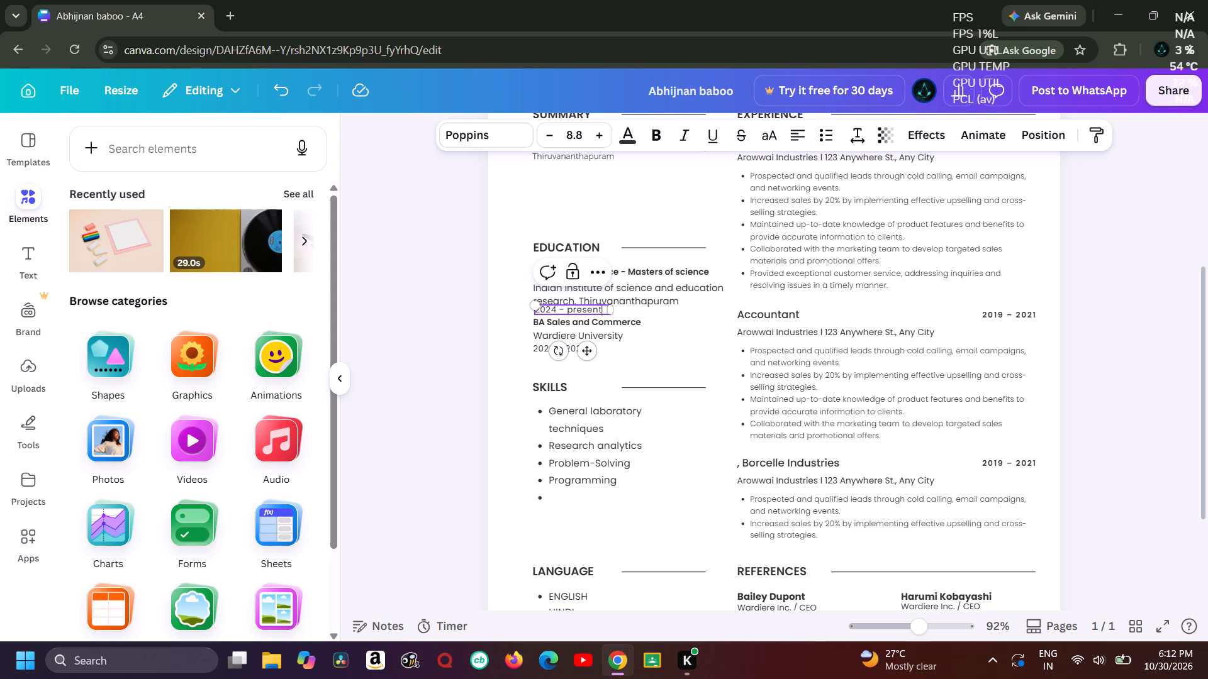
Move the first degree's date text slightly lower, just above the "BA Sales and Commerce" title, and deselect it.
left_click(586, 346)
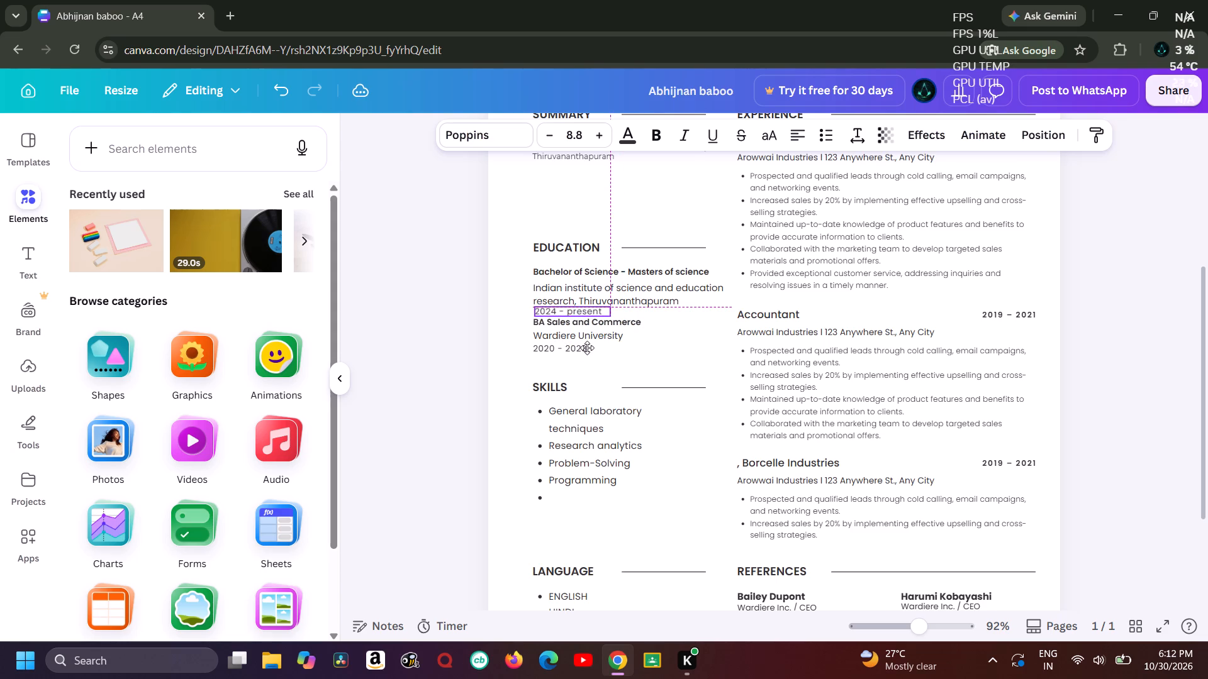
left_click(512, 324)
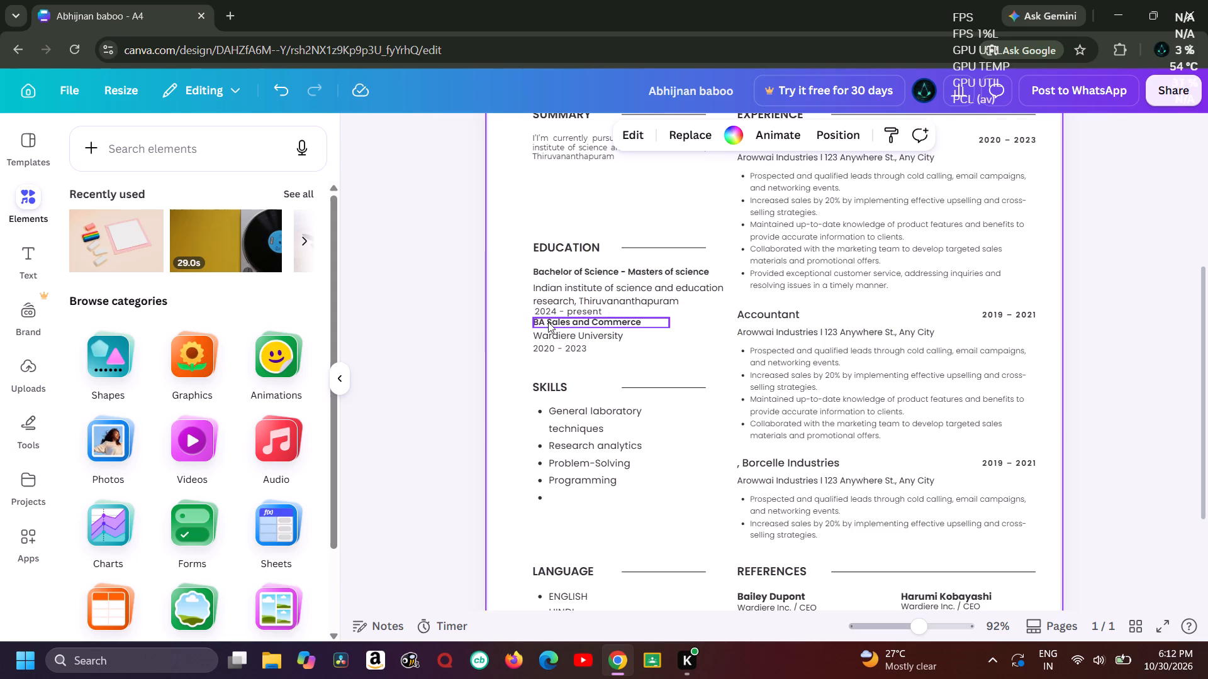
Look up "iiser" in a new browser tab's search suggestions, then return to the resume.
left_click(225, 16)
left_click(235, 47)
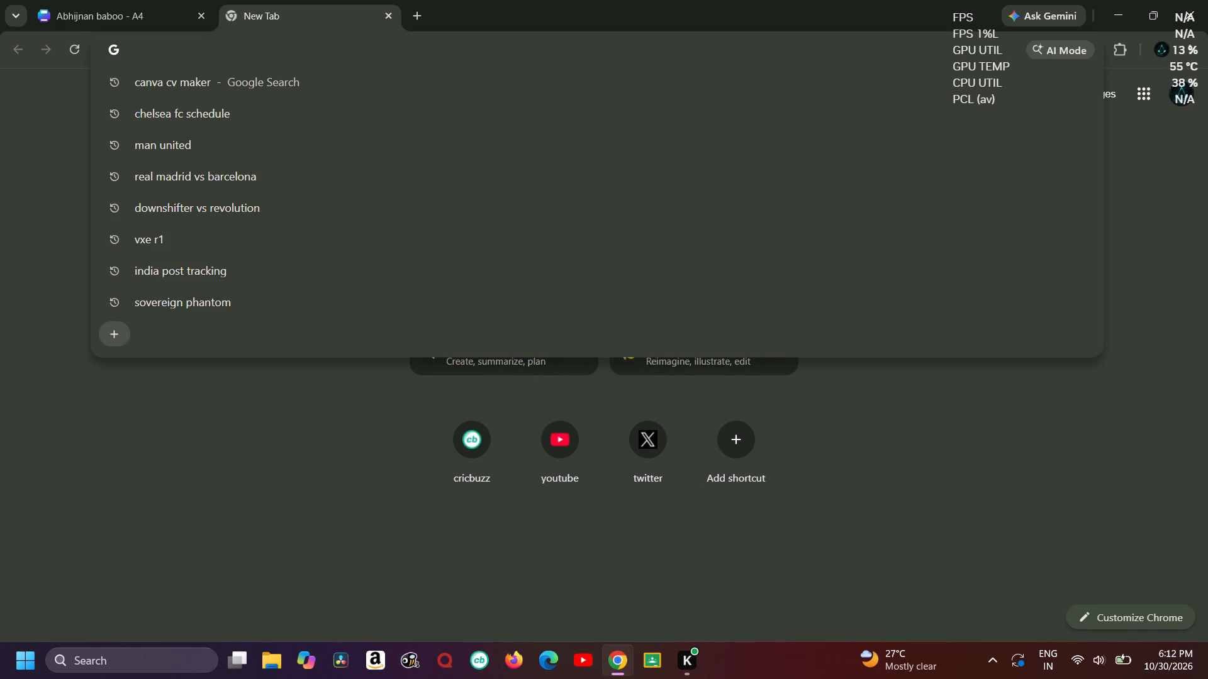
type("iiser")
key("space")
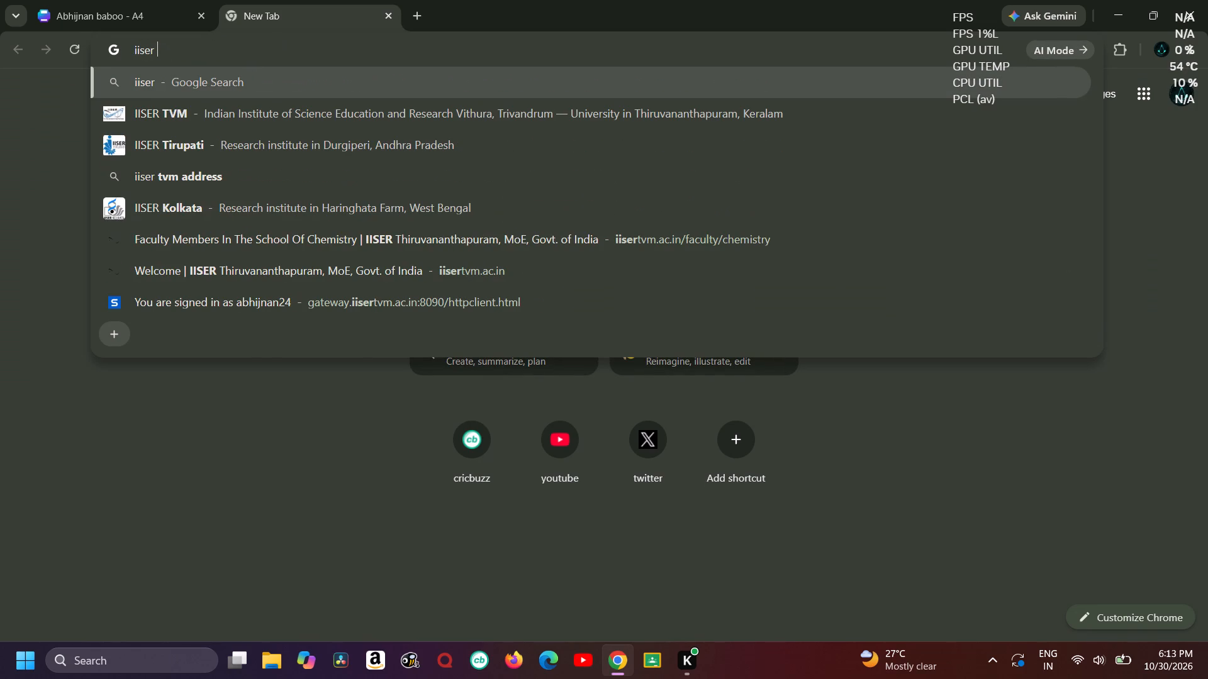
left_click(393, 16)
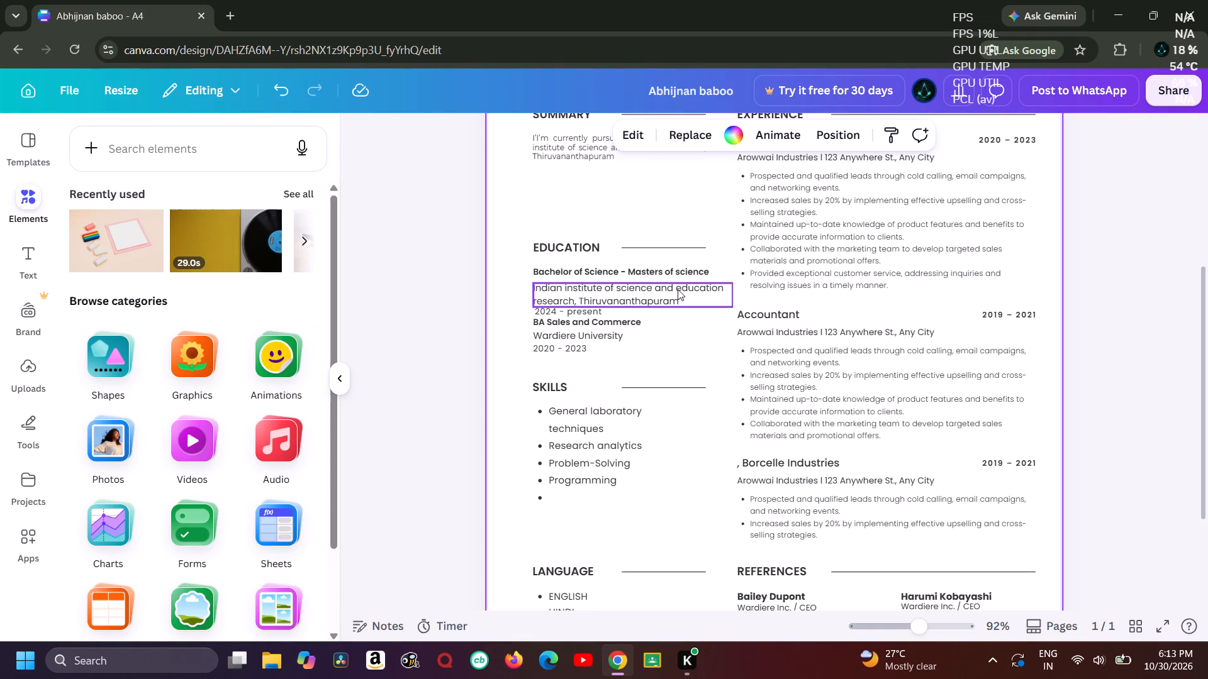
Reword the institute name under the first degree as "Indian institute of science education and research, Thiruvananthapuram".
left_click(673, 285)
left_click(674, 288)
key("BackSpace")
key("BackSpace")
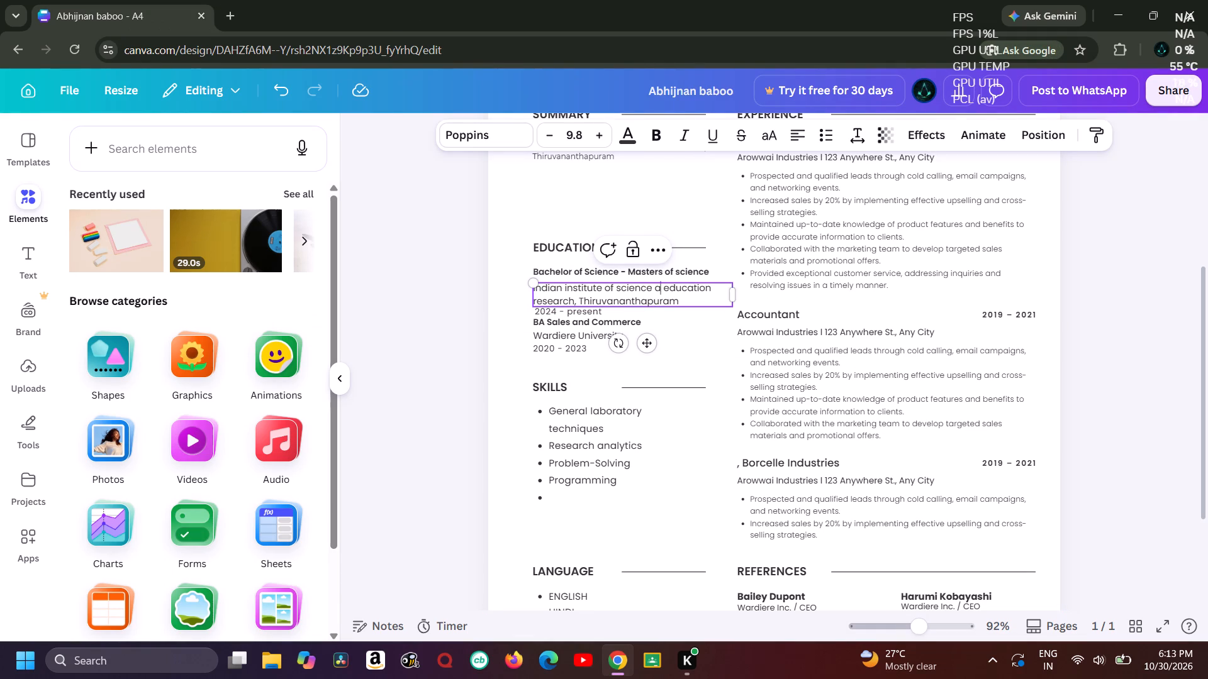
key("BackSpace")
key("BackSpace")
left_click(703, 289)
key("space")
type("and")
left_click(707, 306)
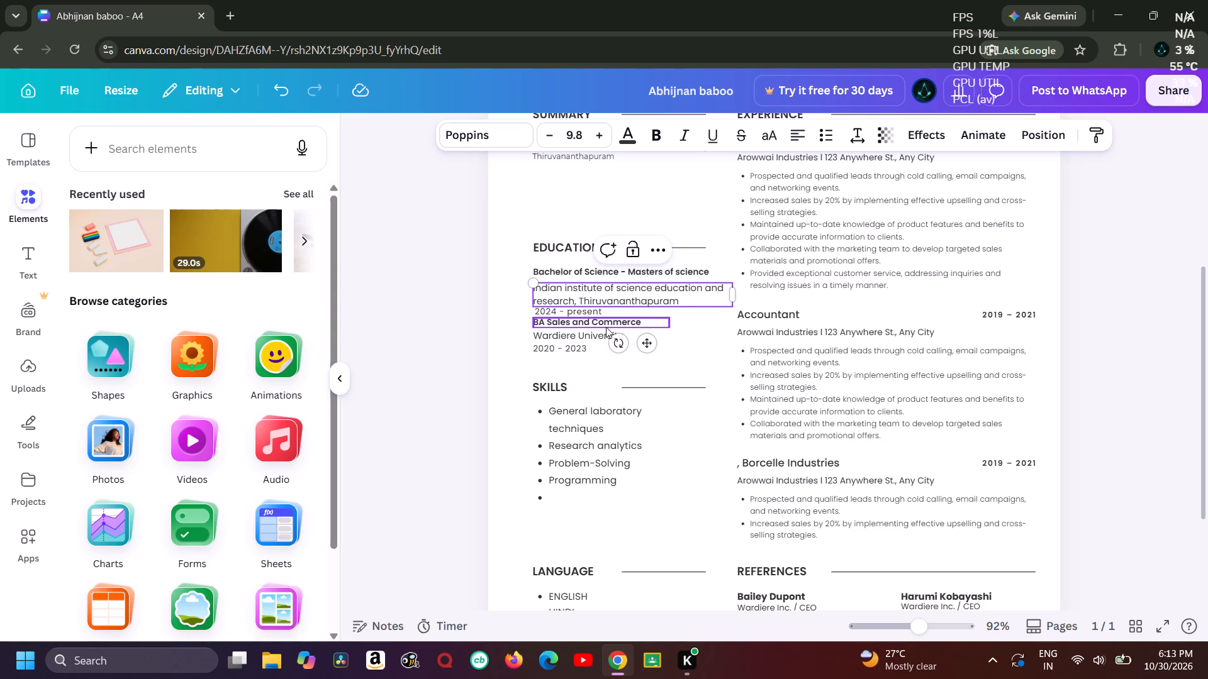
Clear the second degree title "BA Sales and Commerce" in the Education section.
double_click(602, 320)
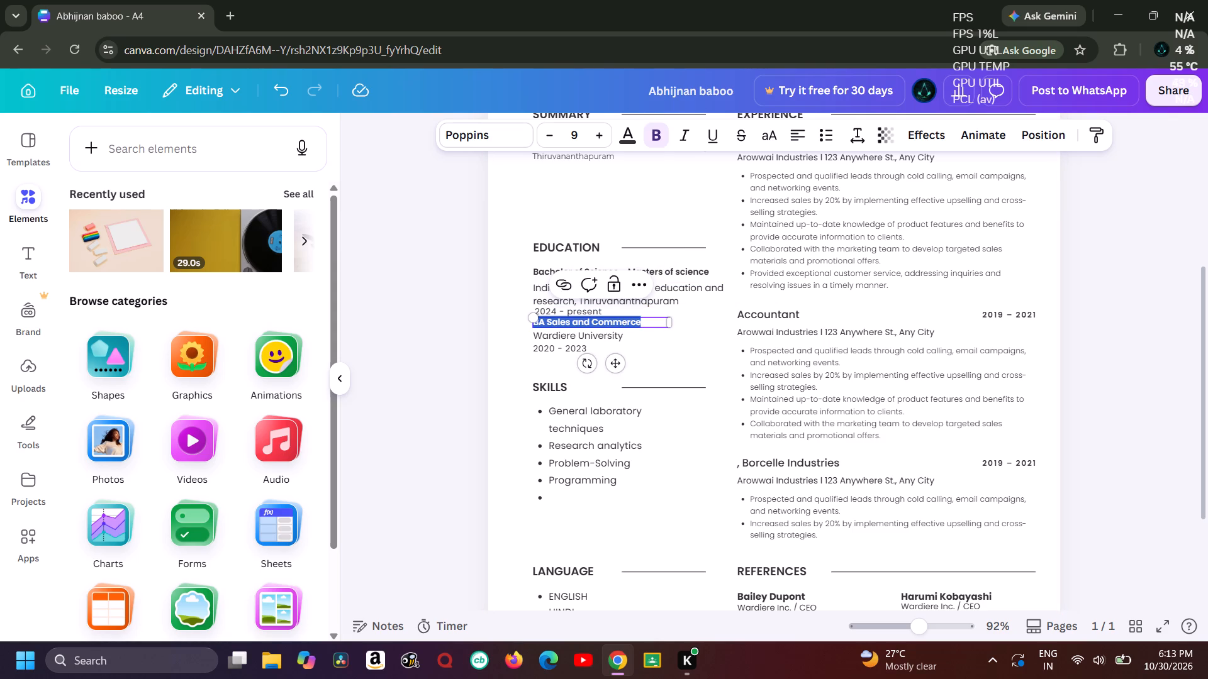
key("BackSpace")
key("BackSpace")
key("BackSpace")
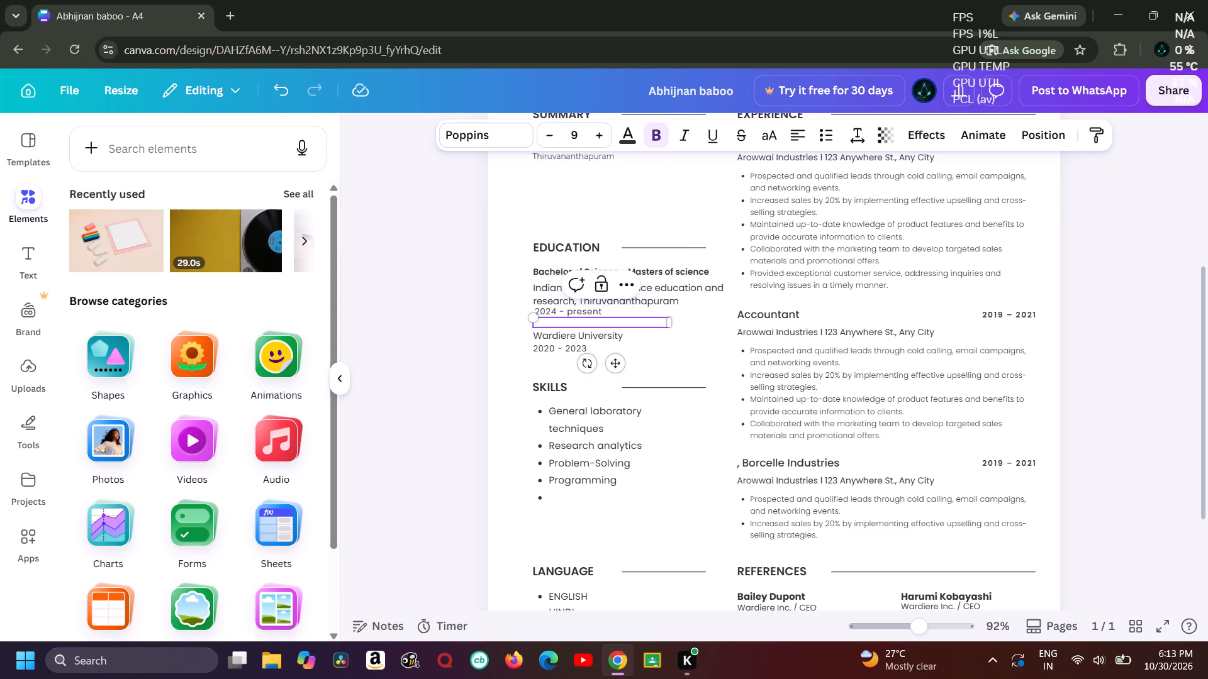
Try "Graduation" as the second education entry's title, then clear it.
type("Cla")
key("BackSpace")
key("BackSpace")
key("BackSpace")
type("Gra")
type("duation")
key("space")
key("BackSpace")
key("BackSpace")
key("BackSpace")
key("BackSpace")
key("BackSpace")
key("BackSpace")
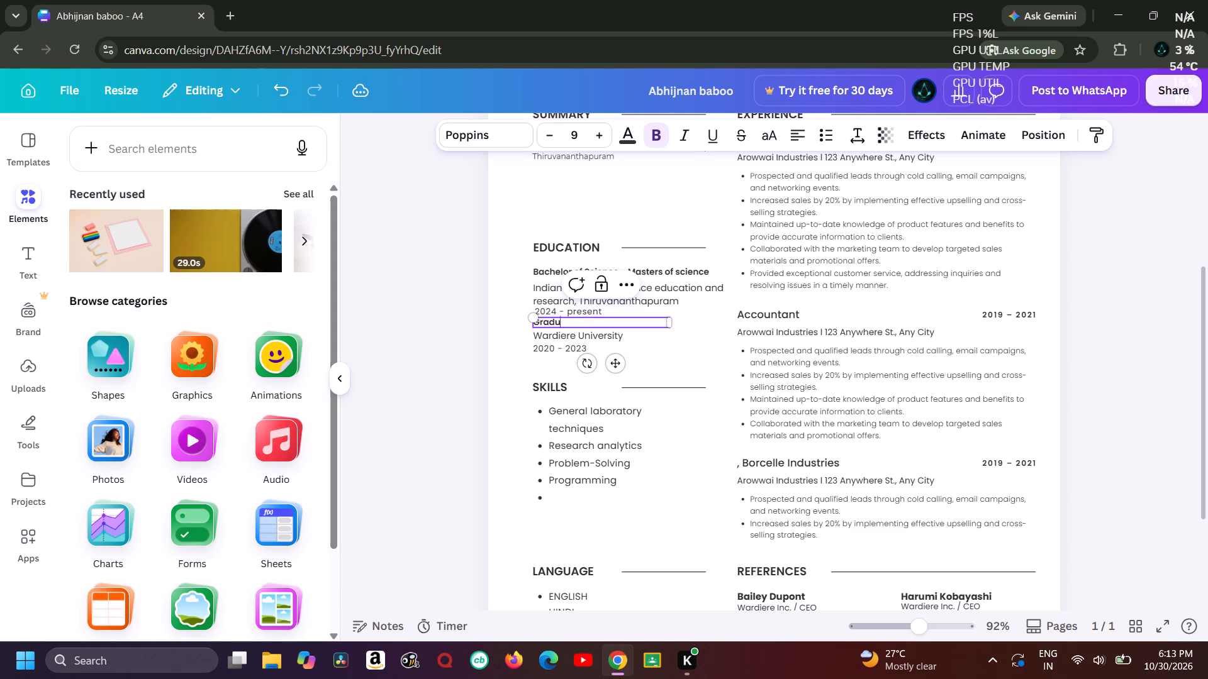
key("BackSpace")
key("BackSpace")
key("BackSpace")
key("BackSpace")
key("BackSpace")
Search Google in a new tab for "passing class 12 is graduate or not", review the results and return to the resume.
left_click(227, 21)
left_click(242, 54)
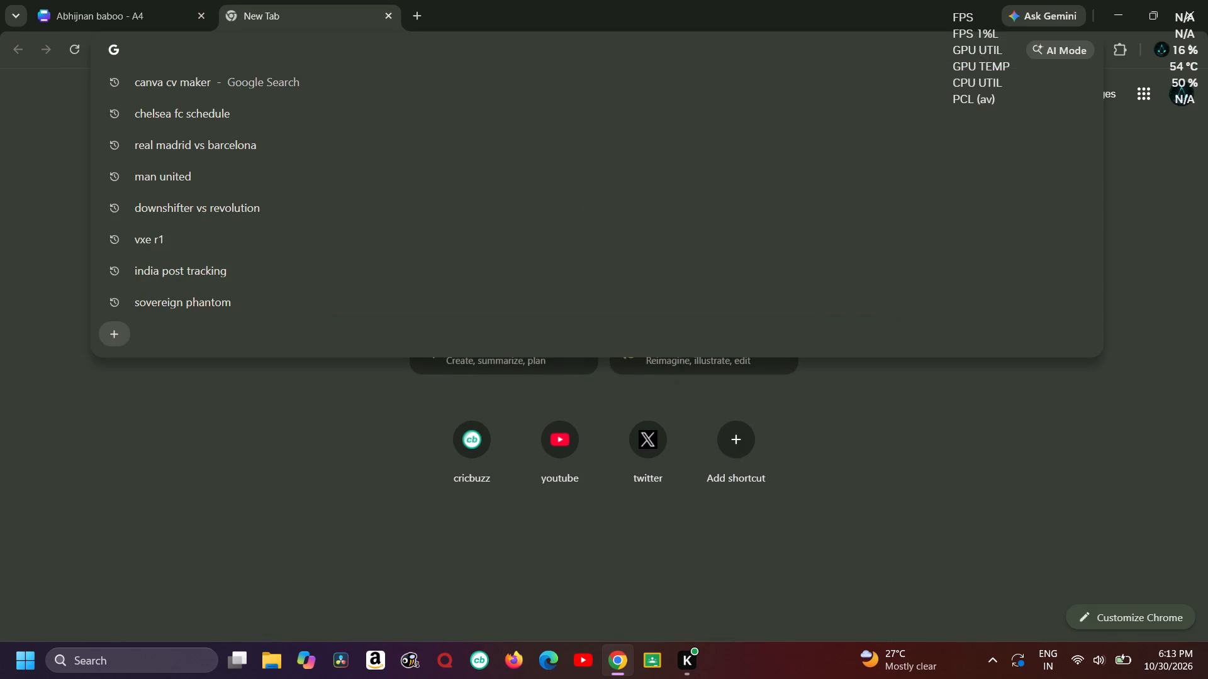
type("passing class 12")
key("space")
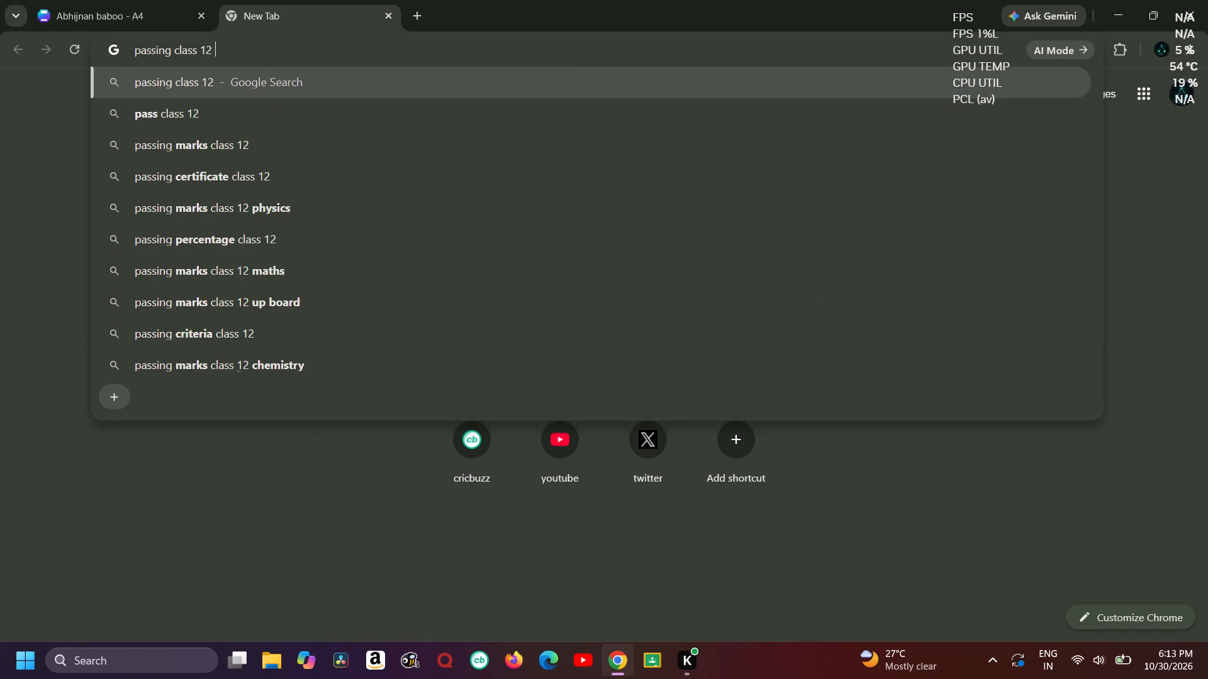
type("is graduate")
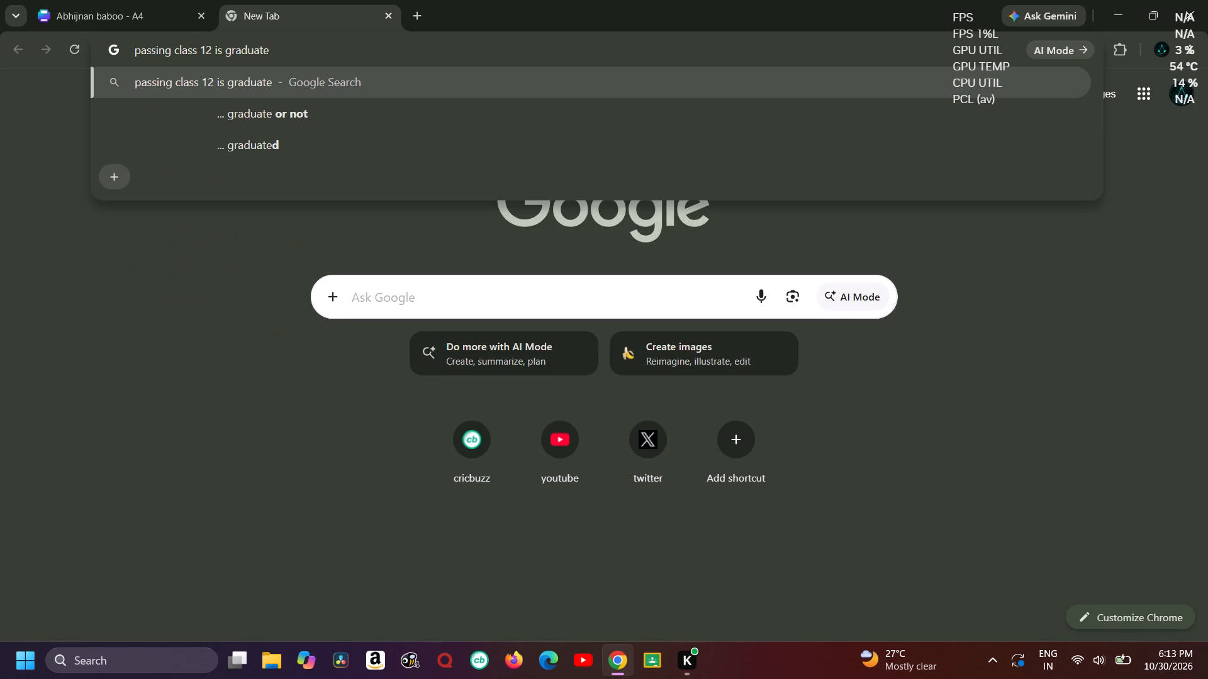
key("Down")
key("Return")
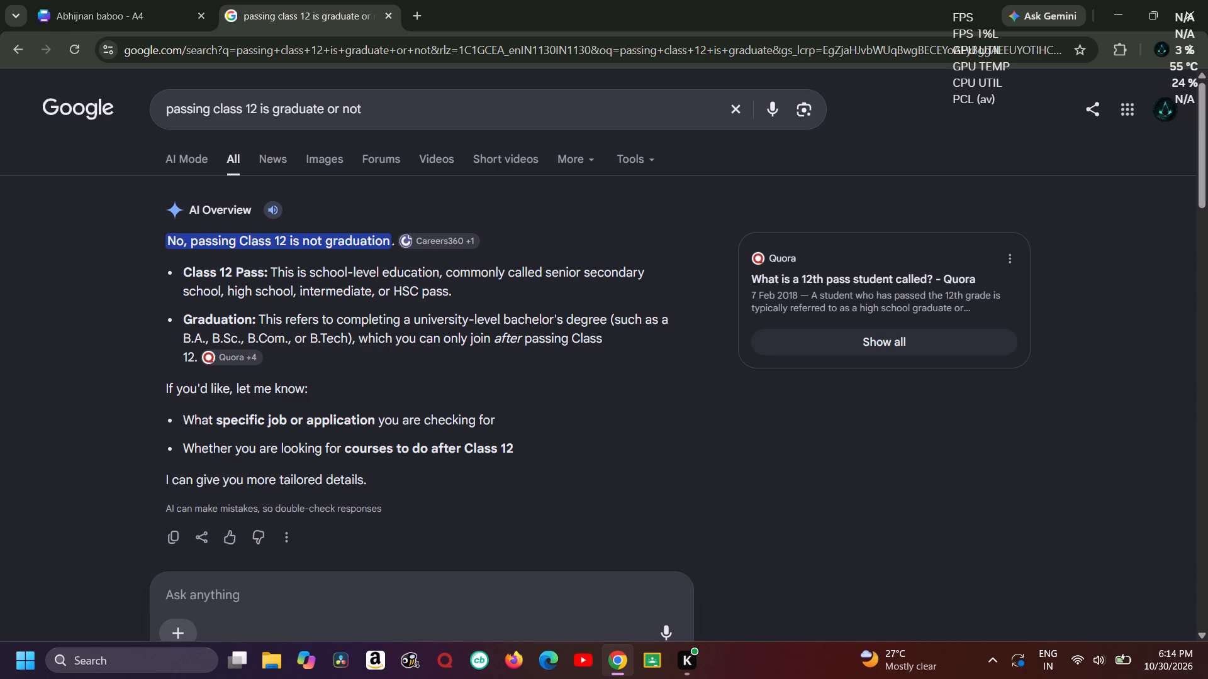
scroll(367, 302, "down", 1)
scroll(325, 242, "down", 5)
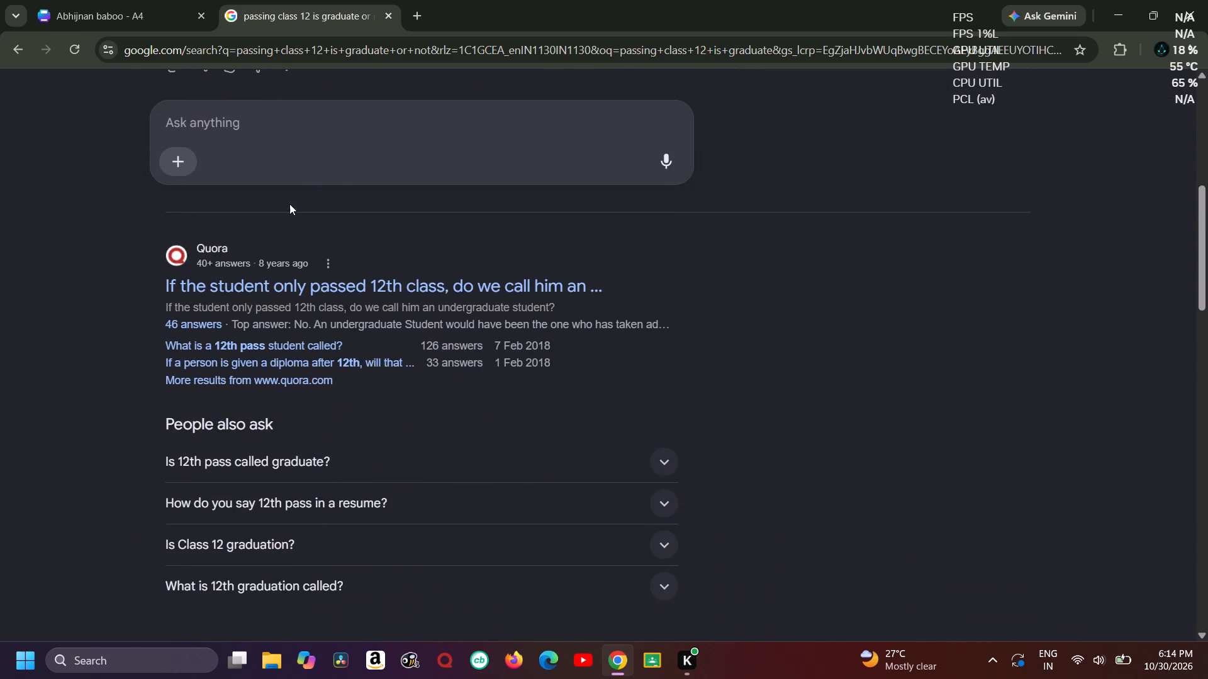
left_click(393, 11)
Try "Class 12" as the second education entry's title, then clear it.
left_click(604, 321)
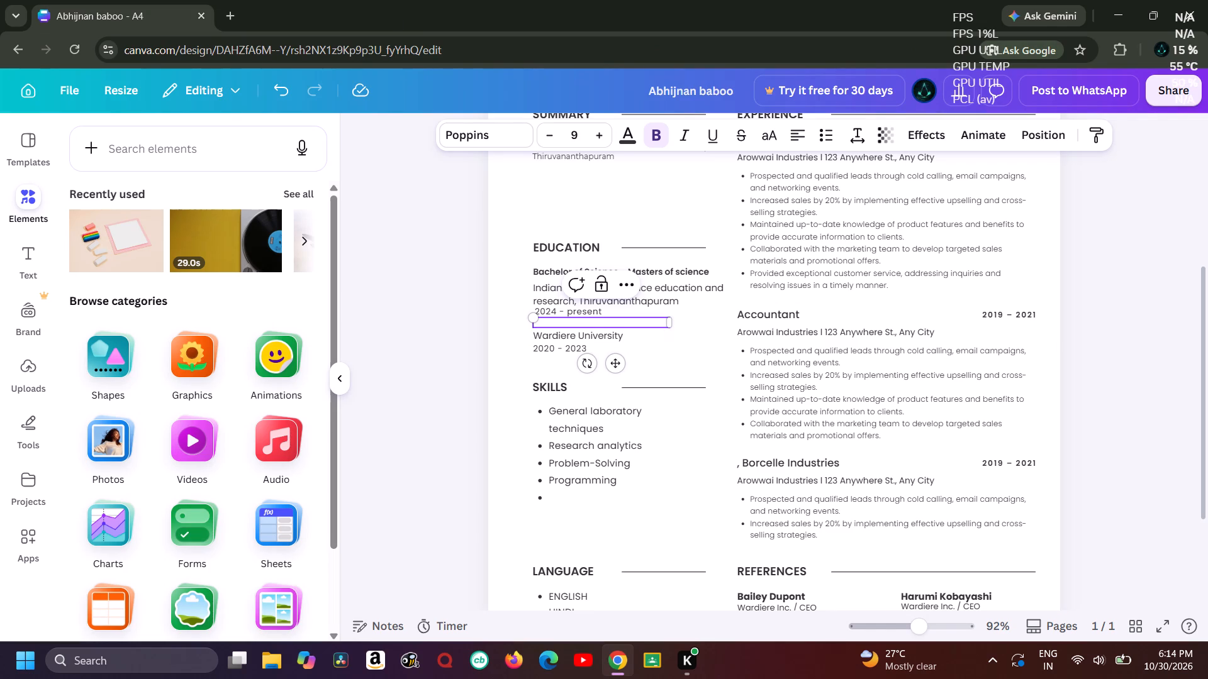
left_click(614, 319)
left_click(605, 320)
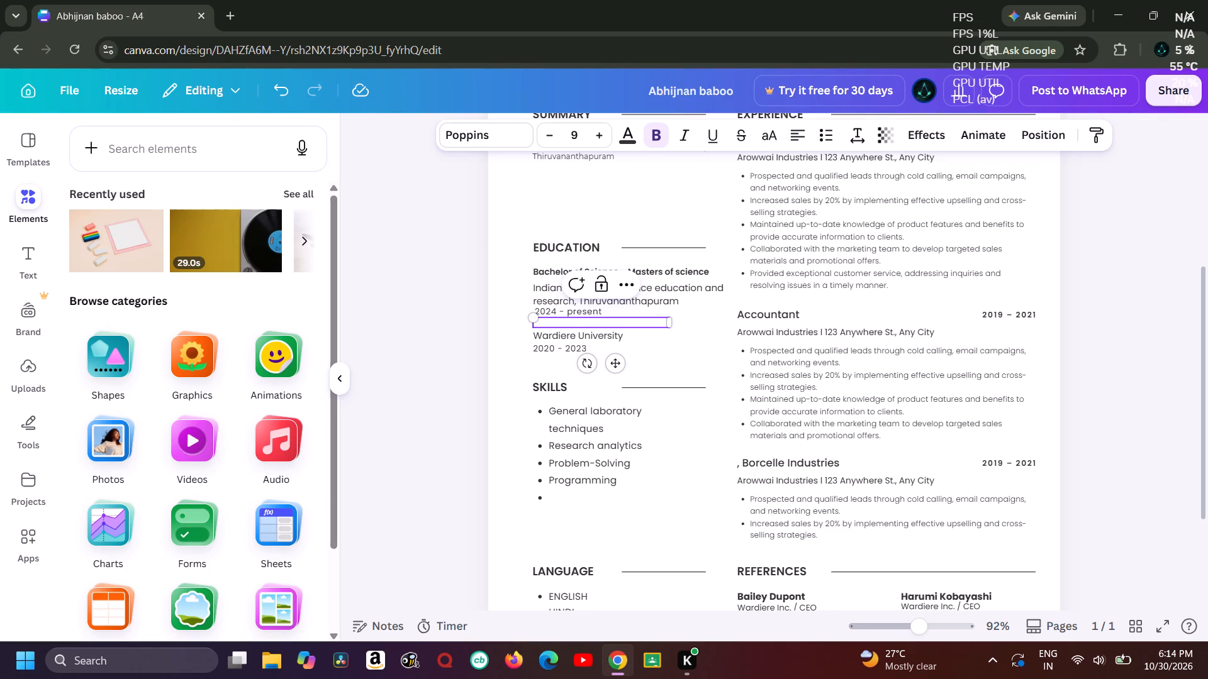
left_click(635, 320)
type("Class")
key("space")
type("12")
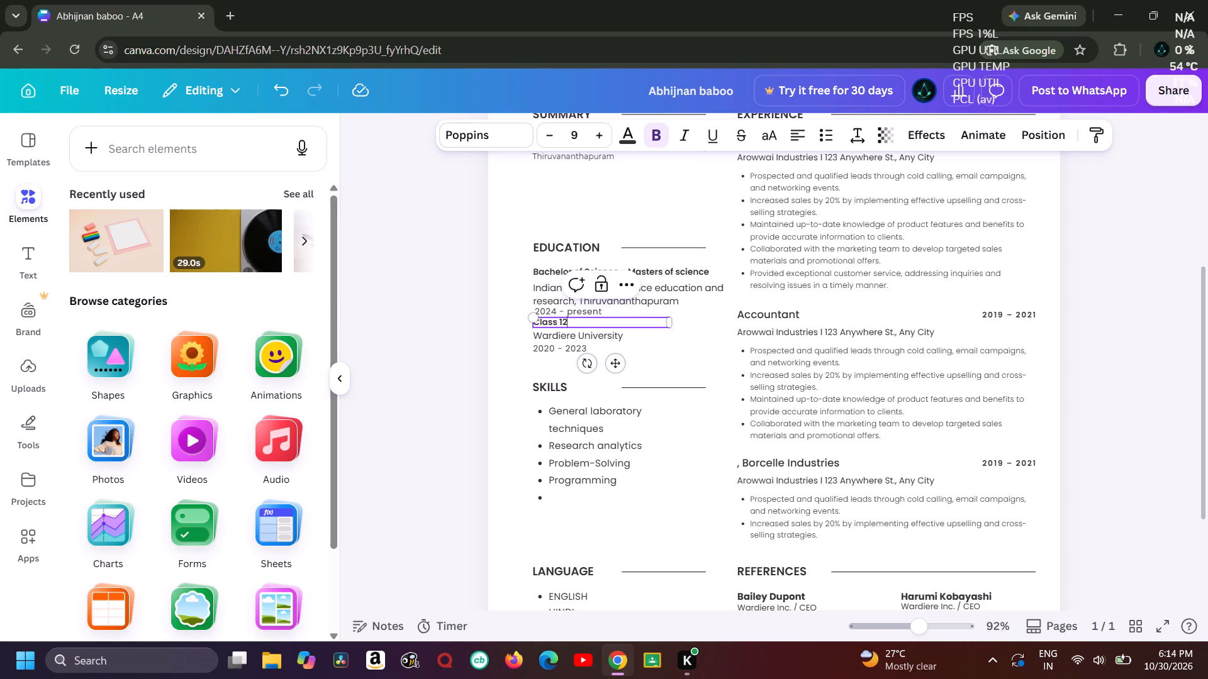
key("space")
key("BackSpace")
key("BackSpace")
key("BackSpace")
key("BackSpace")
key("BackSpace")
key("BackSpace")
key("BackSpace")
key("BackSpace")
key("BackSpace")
Enter "Senior secondary" as the title of the second education entry.
type("Se")
key("n")
type("ior secor")
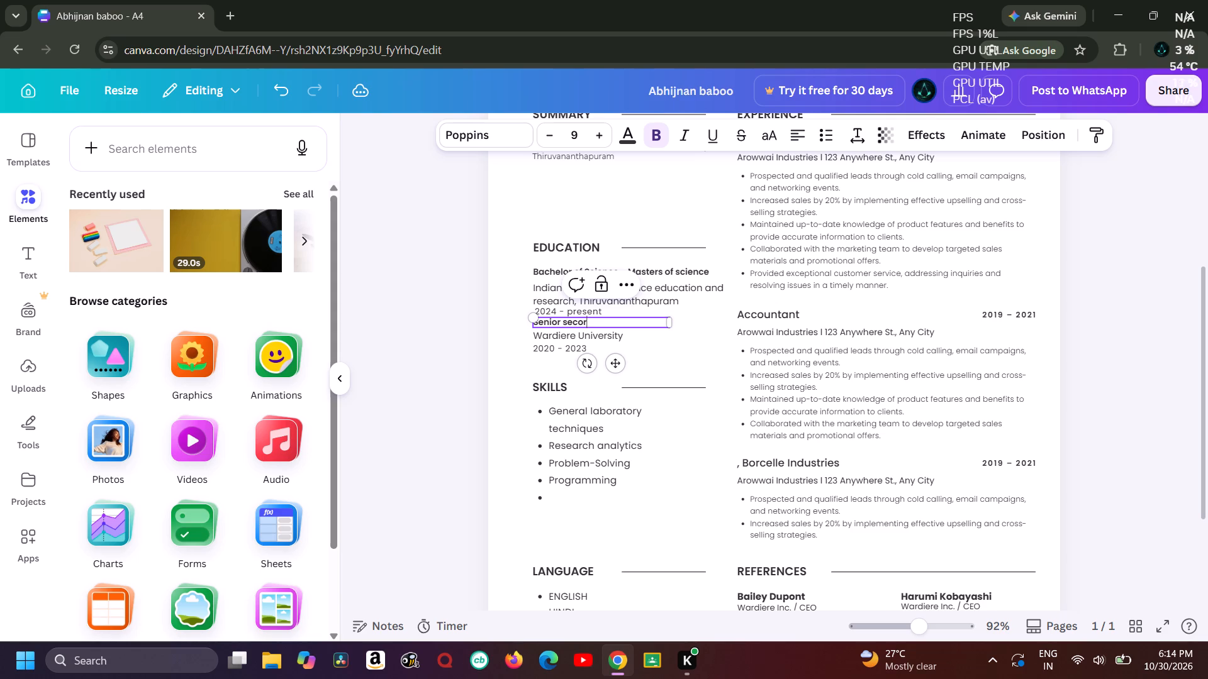
key("BackSpace")
type("ndary")
key("space")
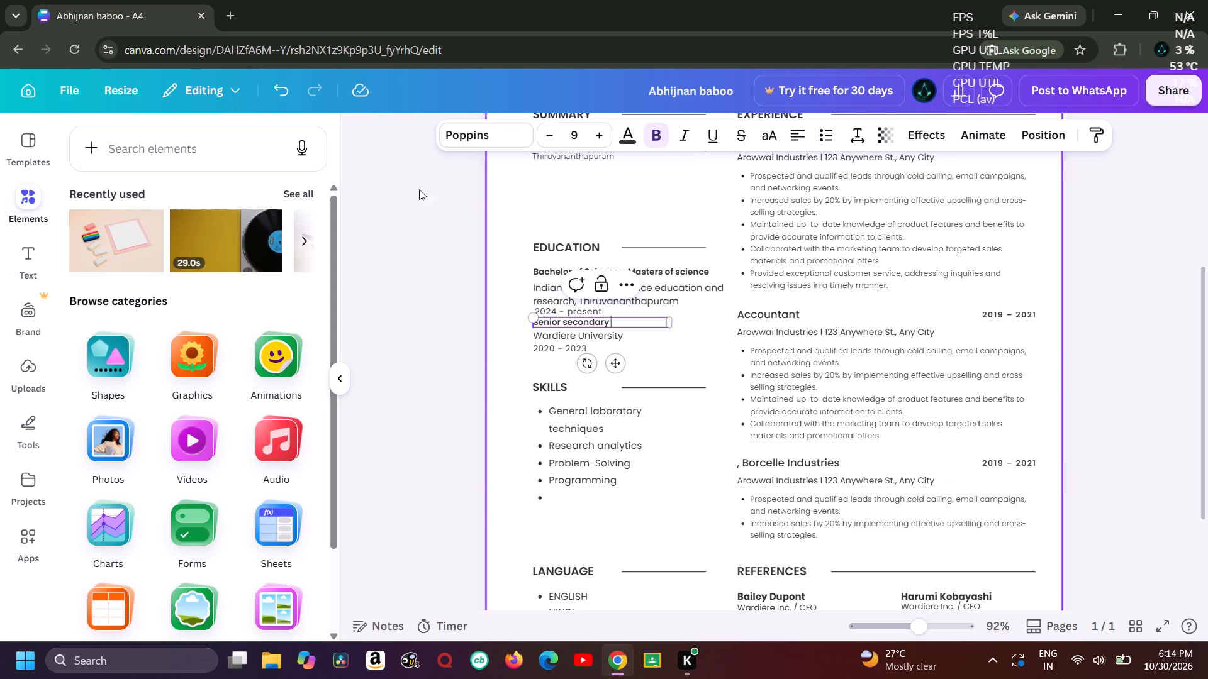
Reopen the Google search for "passing class 12 is graduate or not", review its overview and results, and return to the resume.
left_click(225, 1)
left_click(259, 51)
left_click(253, 94)
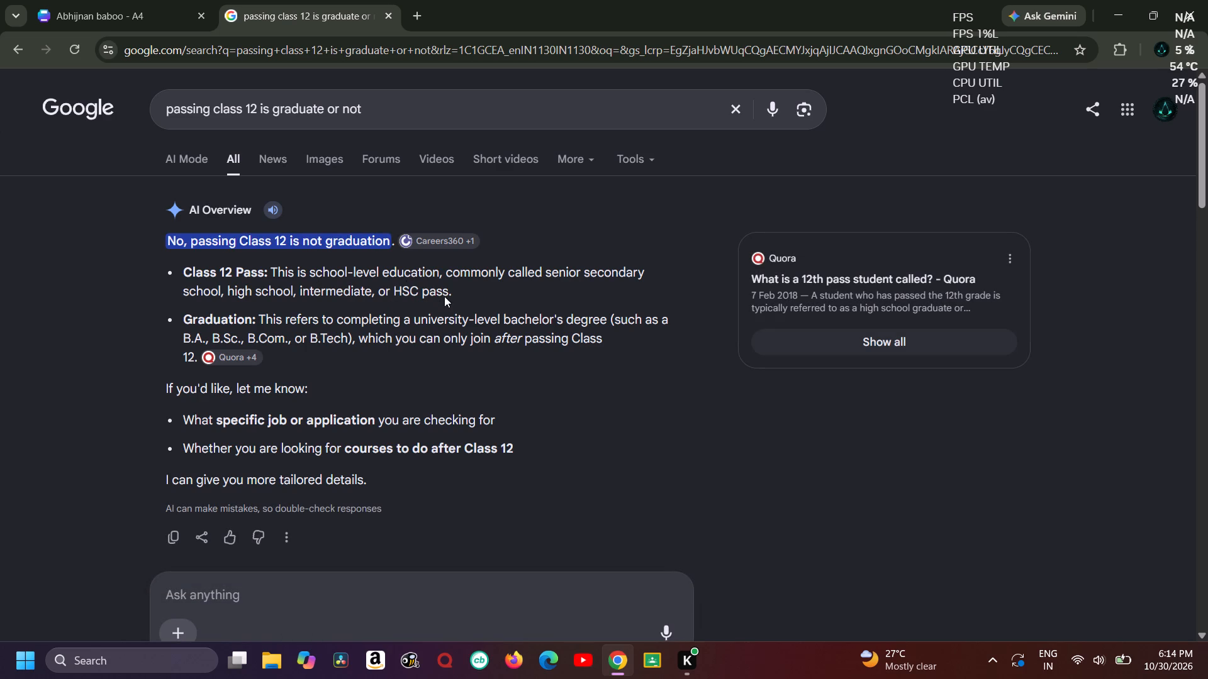
scroll(413, 425, "down", 1)
scroll(310, 482, "down", 4)
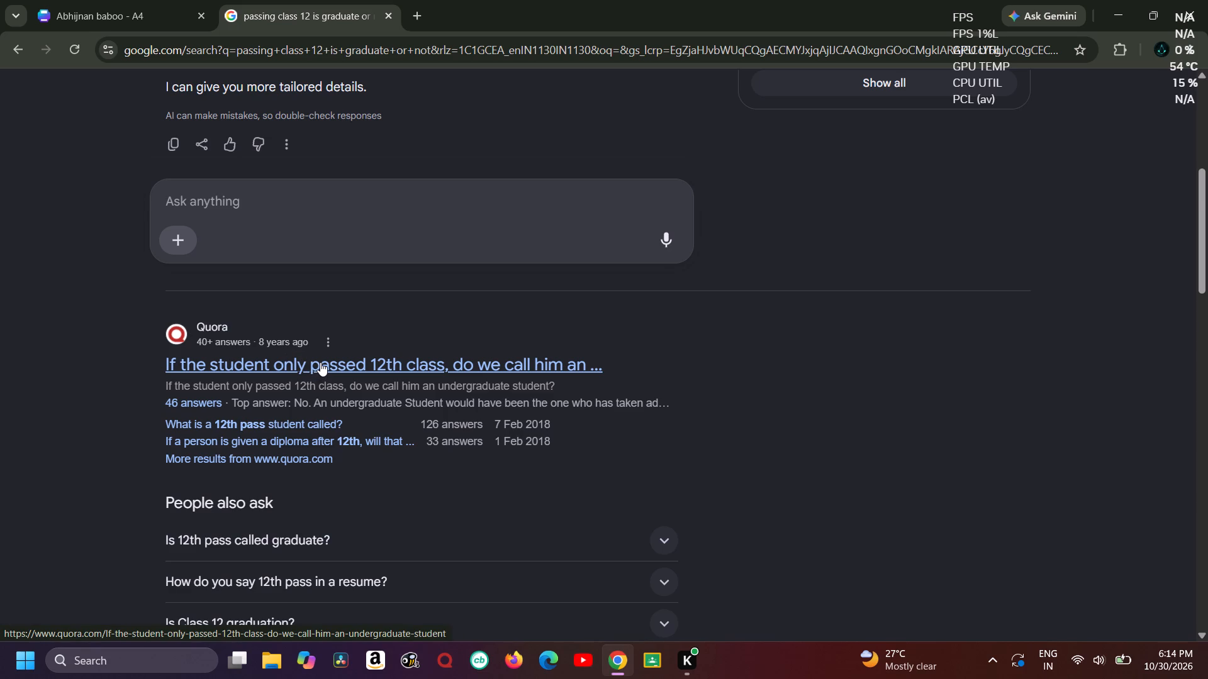
scroll(320, 362, "down", 6)
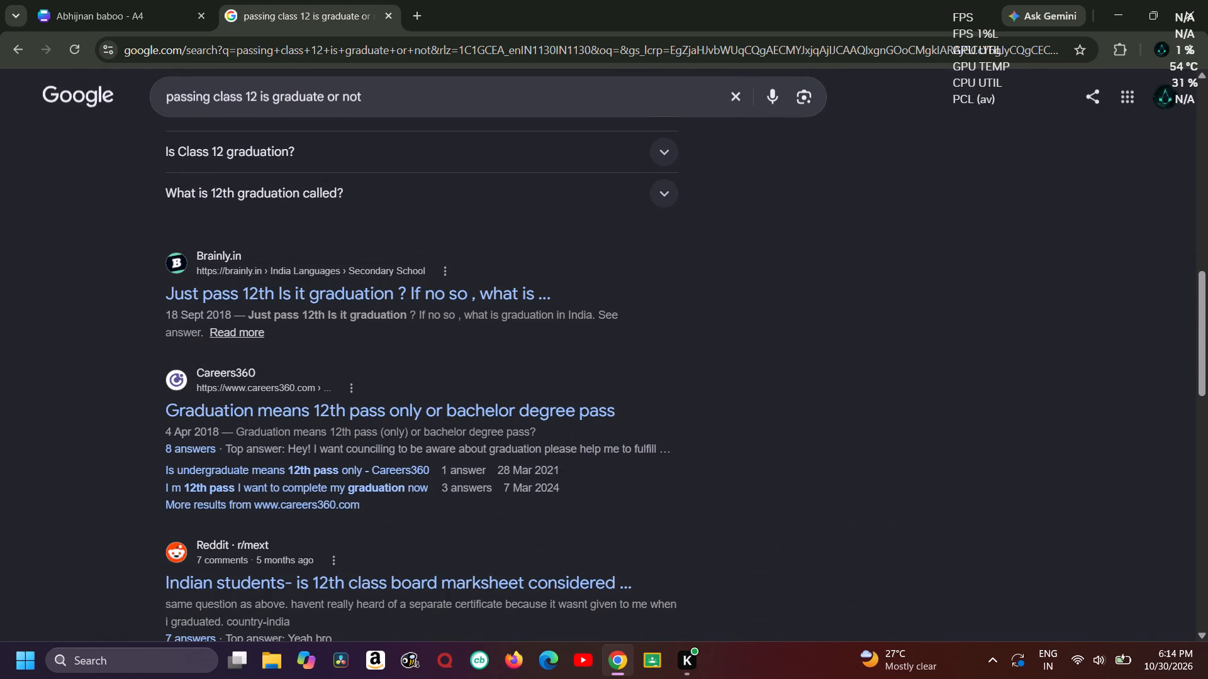
left_click(389, 11)
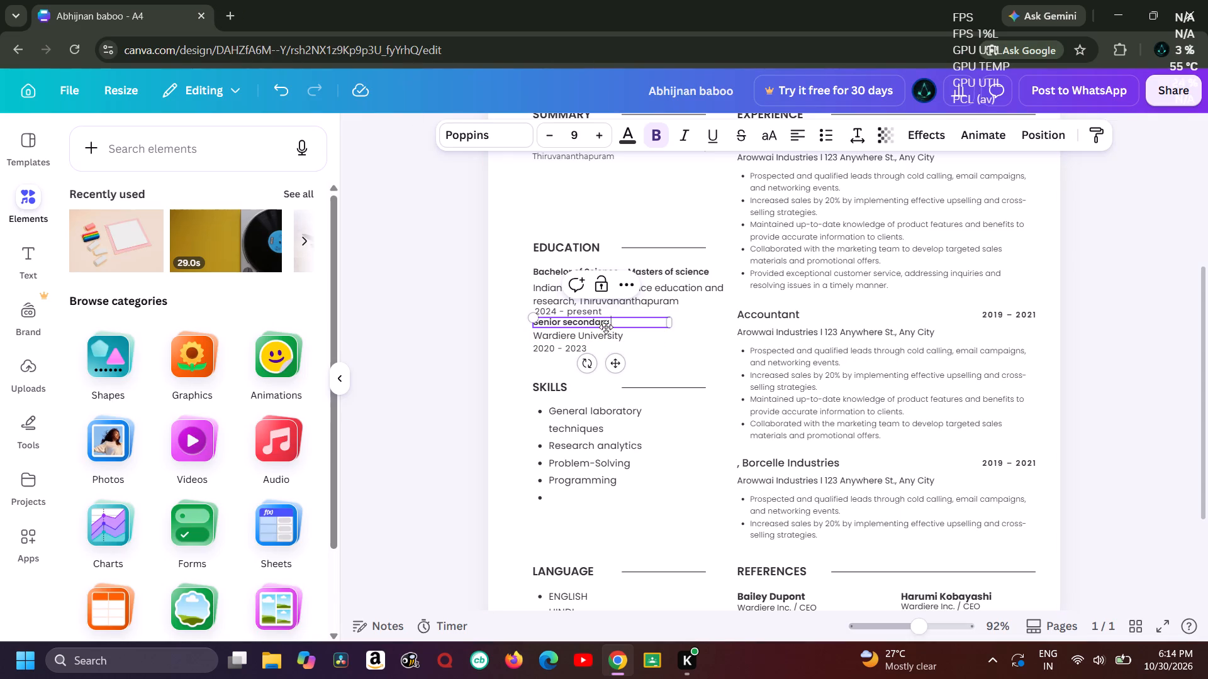
Replace "Wardiere University" with "Maa Bharti senior secondary school, KOTA" and widen its text box to about 7.3 so it fits one line.
left_click(622, 324)
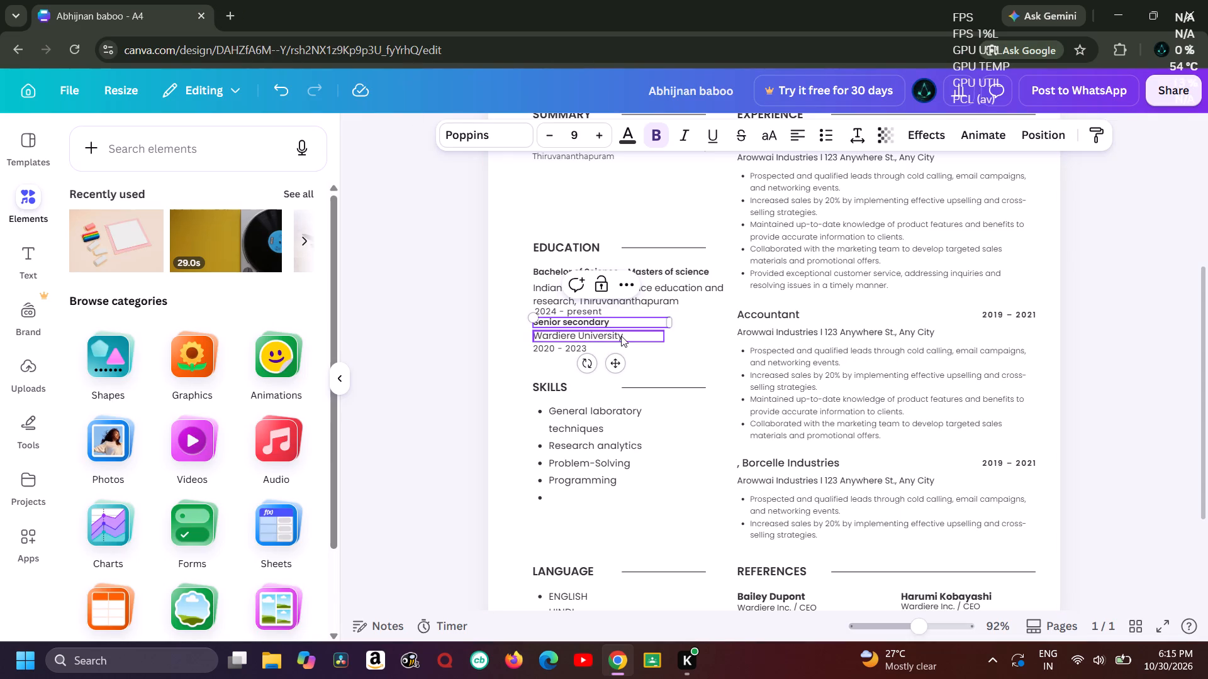
double_click(621, 336)
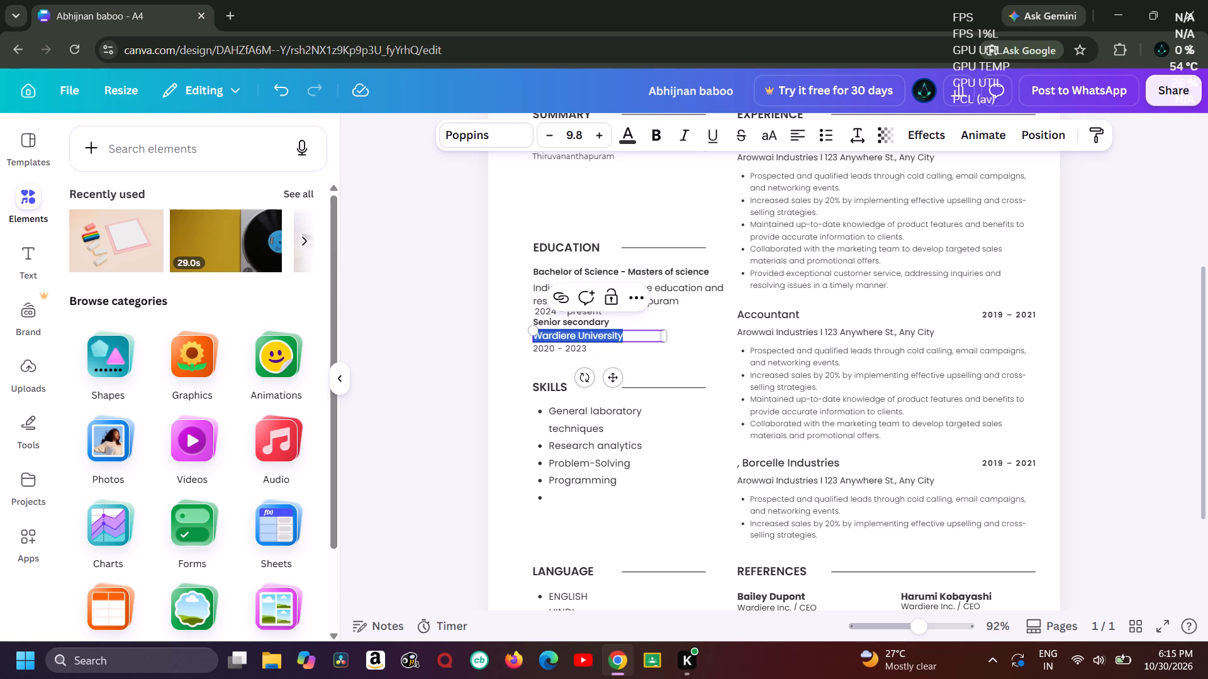
key("BackSpace")
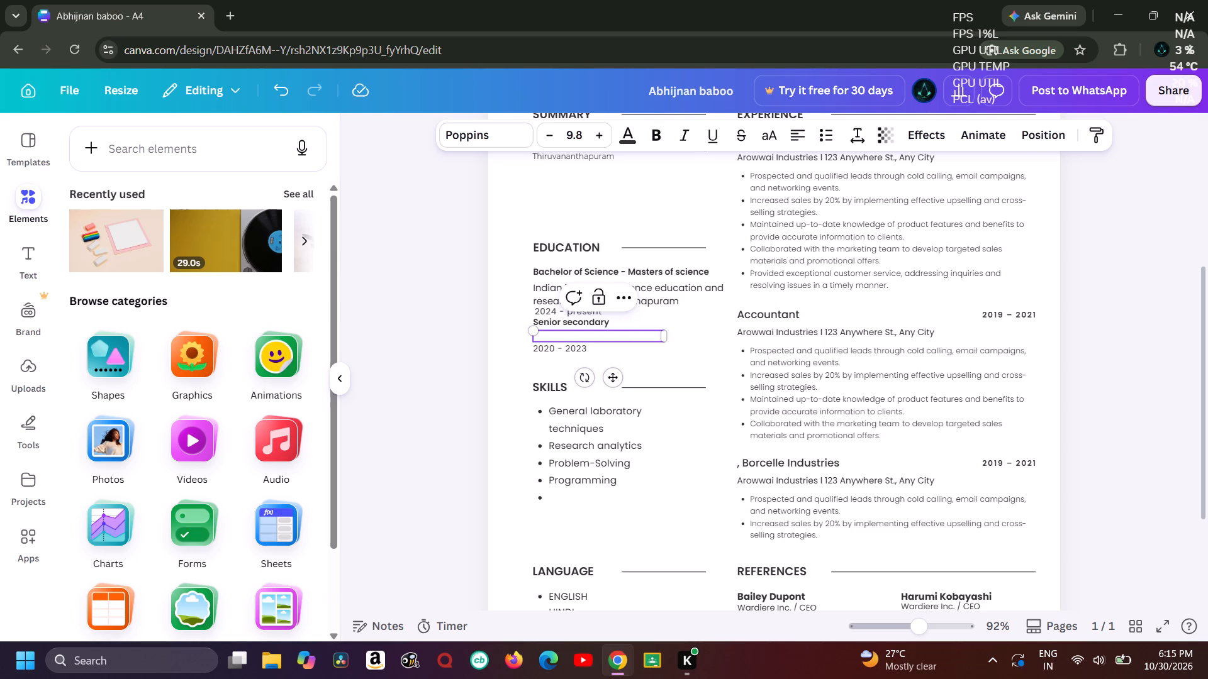
type("Maa")
key("space")
type("Bharti senior secondary")
key("space")
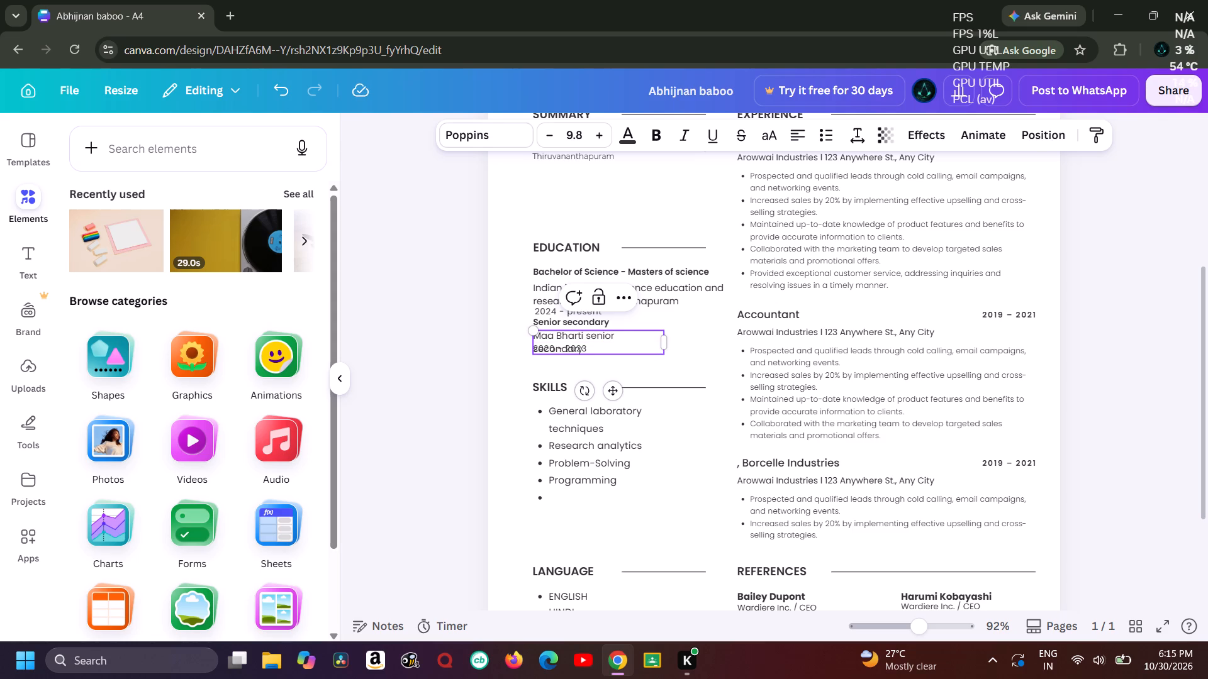
left_click_drag(669, 339, 700, 338)
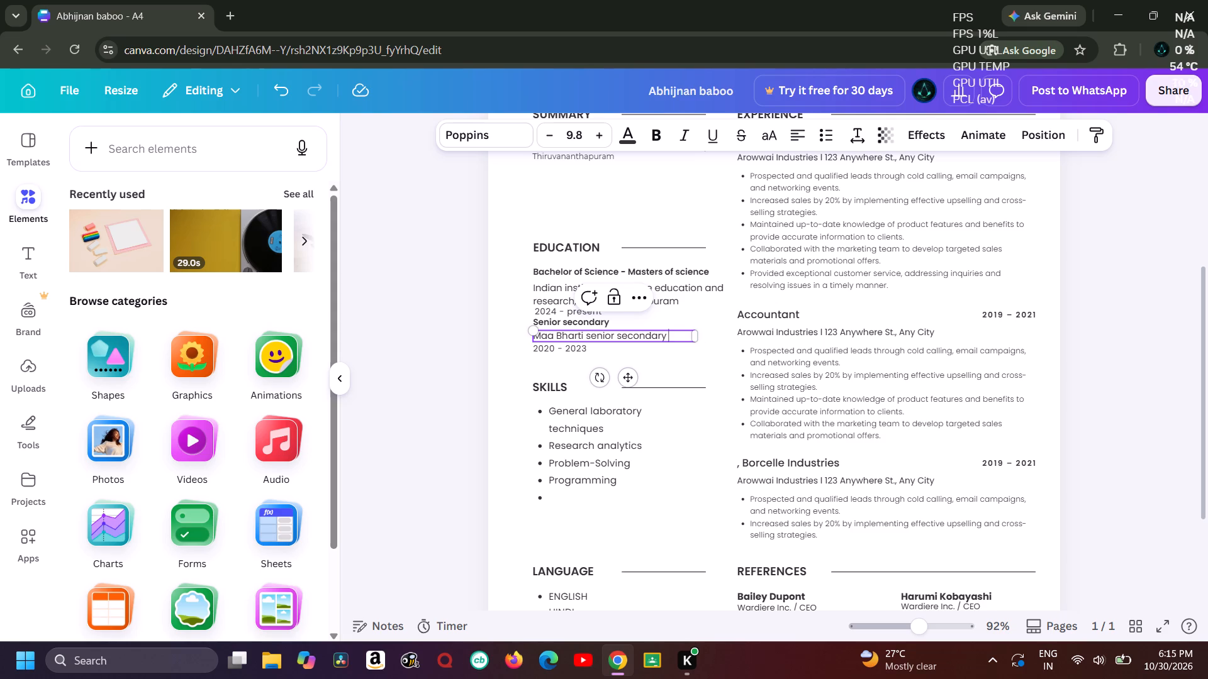
type("school")
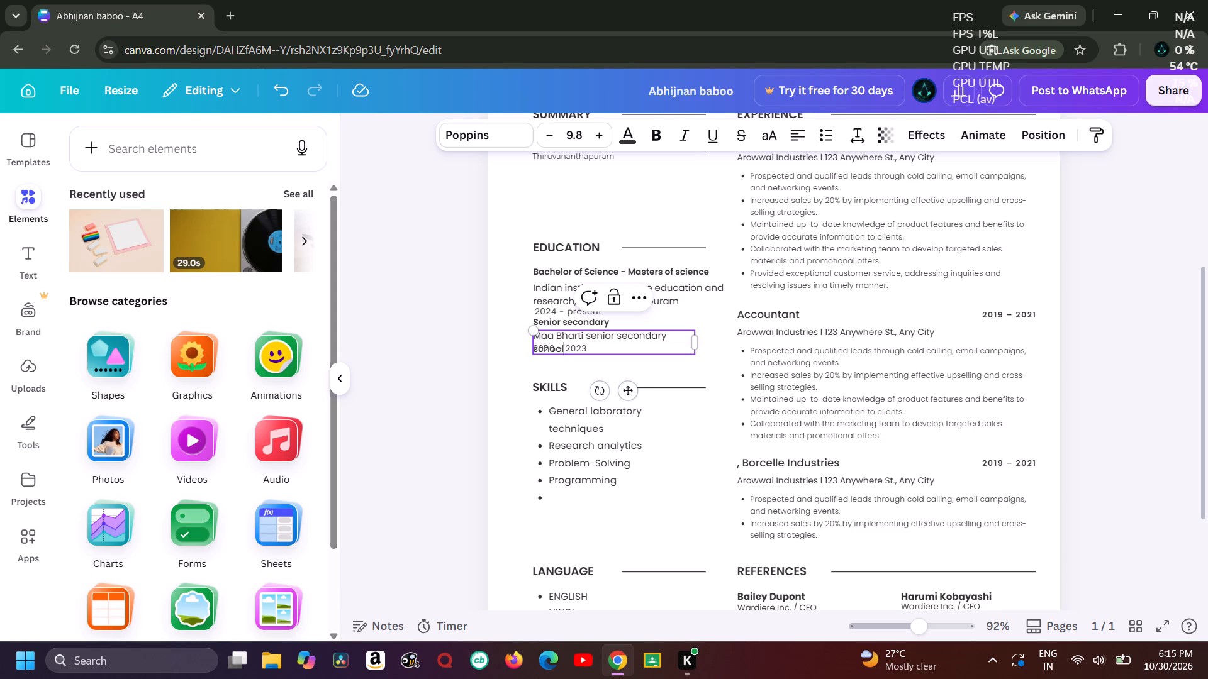
type(", KOTA")
left_click_drag(697, 343, 735, 343)
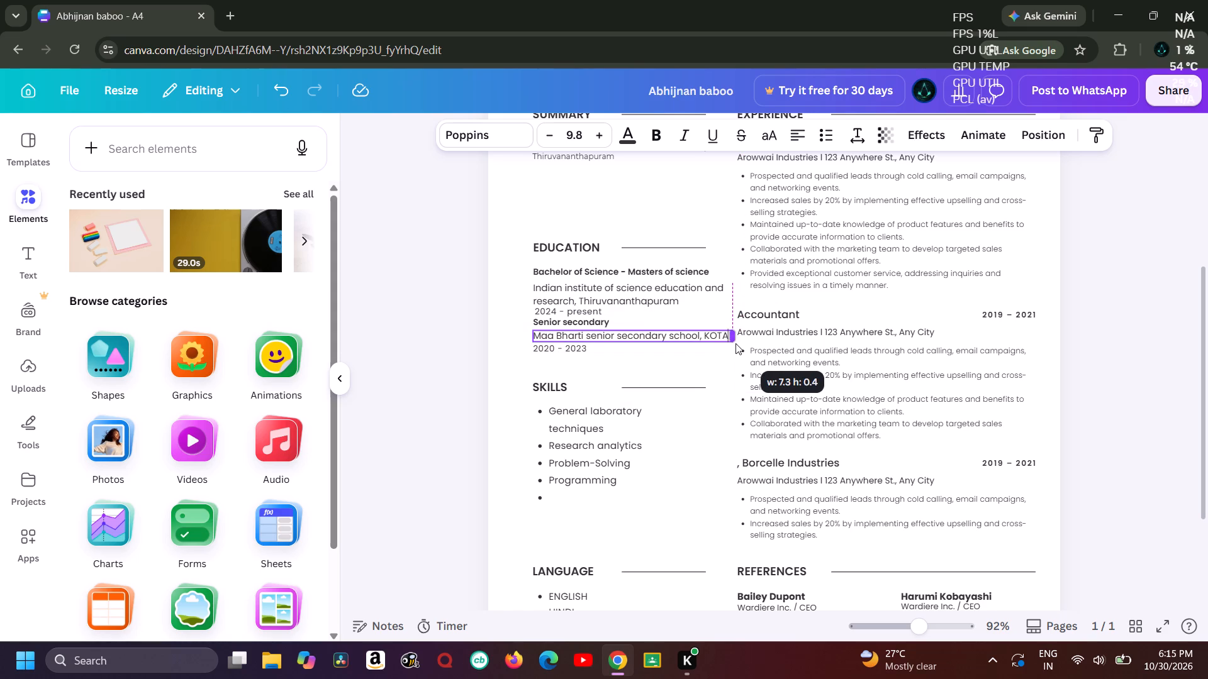
left_click_drag(735, 343, 735, 341)
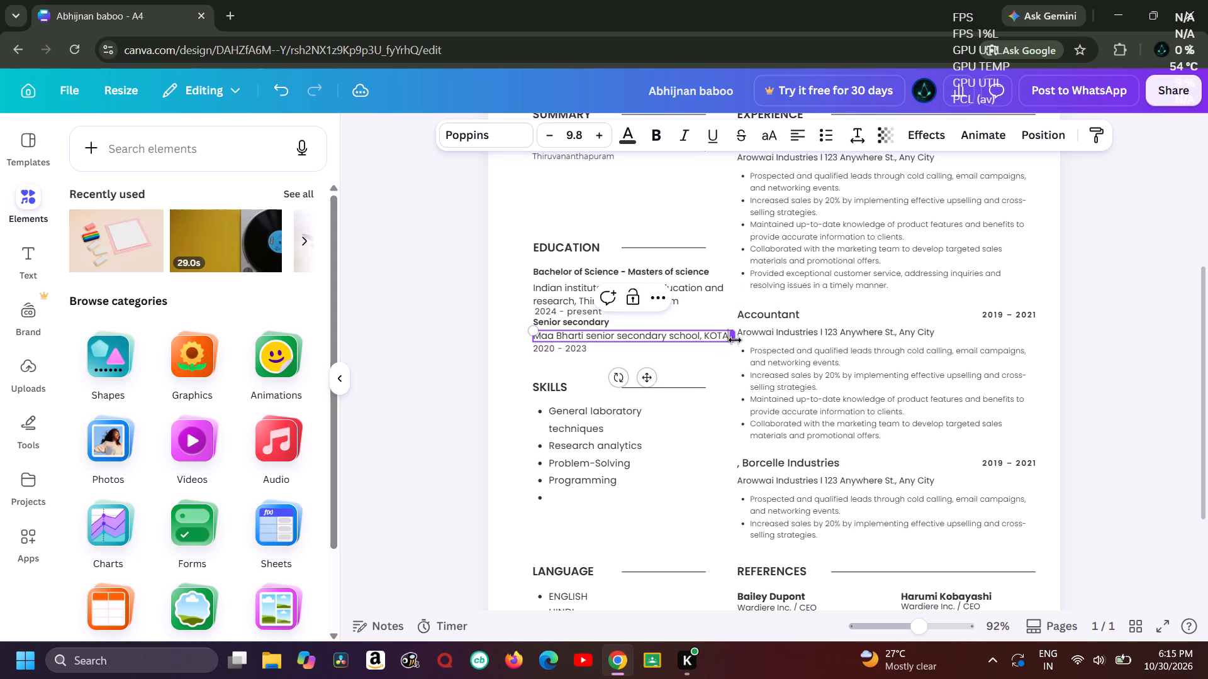
Change the city in the second education entry's school line from all capitals to "Kota".
left_click(726, 336)
key("BackSpace")
key("BackSpace")
key("equal")
key("BackSpace")
key("BackSpace")
type("ota")
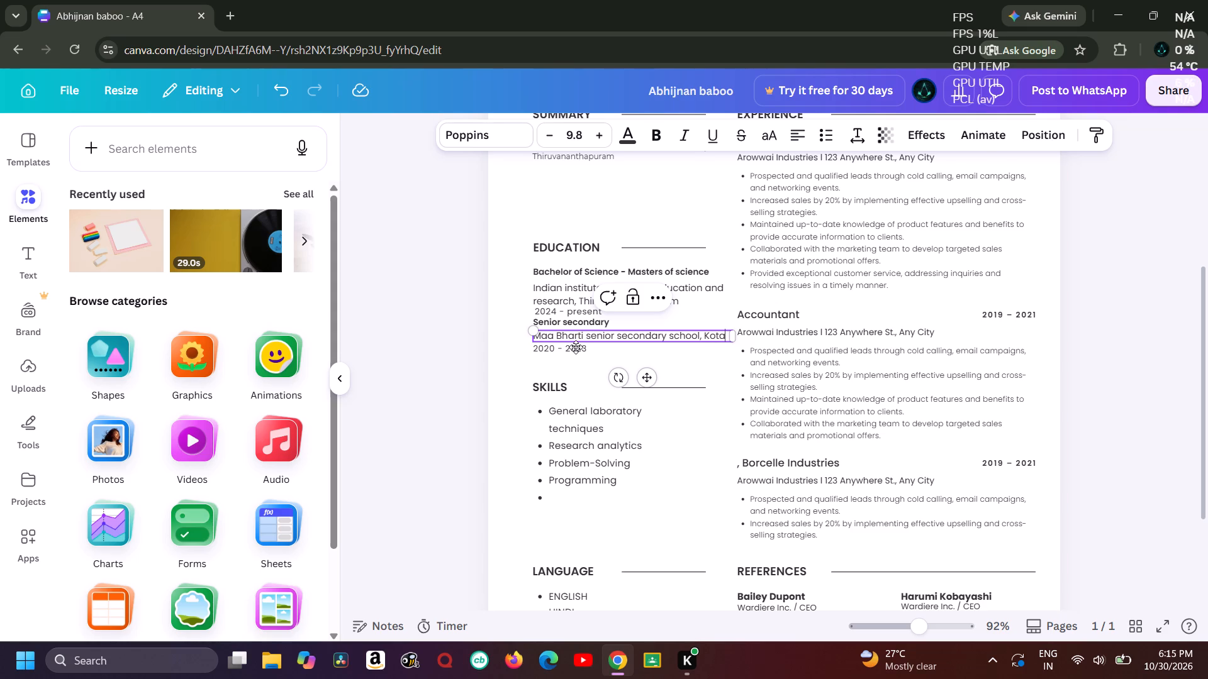
Clear the "2020 - 2023" date range below the school line in the Education section.
left_click(576, 347)
double_click(589, 348)
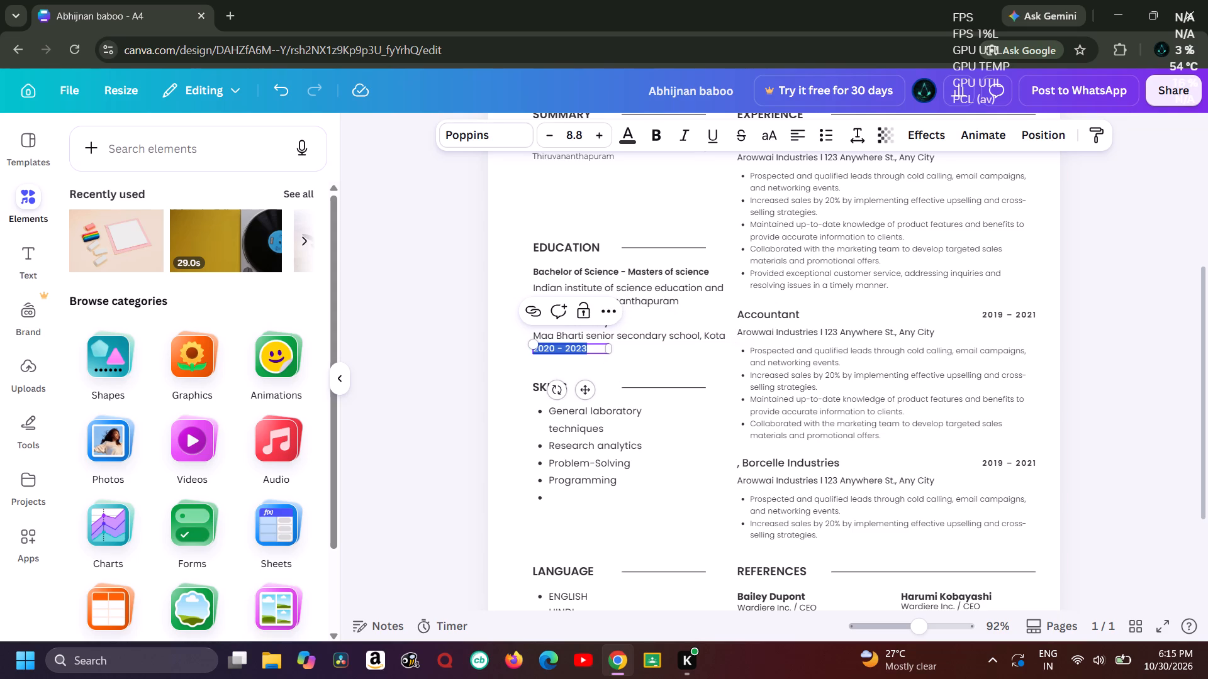
key("BackSpace")
key("BackSpace")
key("BackSpace")
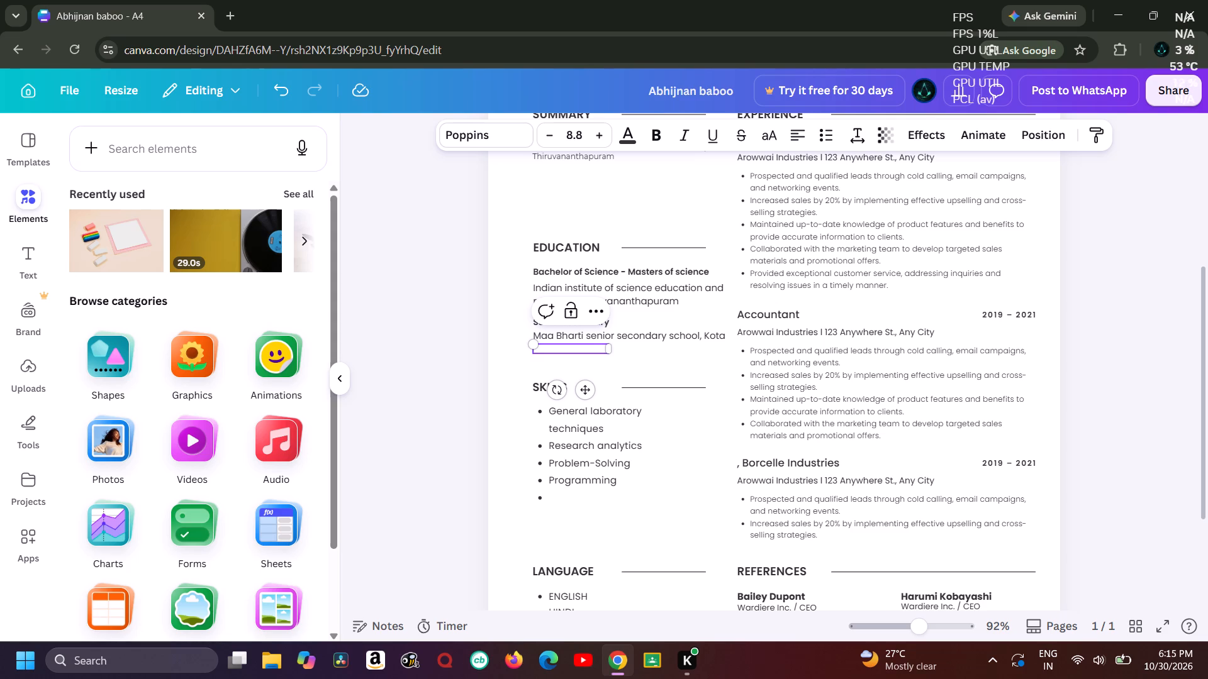
Extend the second education entry's title to read "Senior secondary education".
left_click(625, 318)
left_click(624, 322)
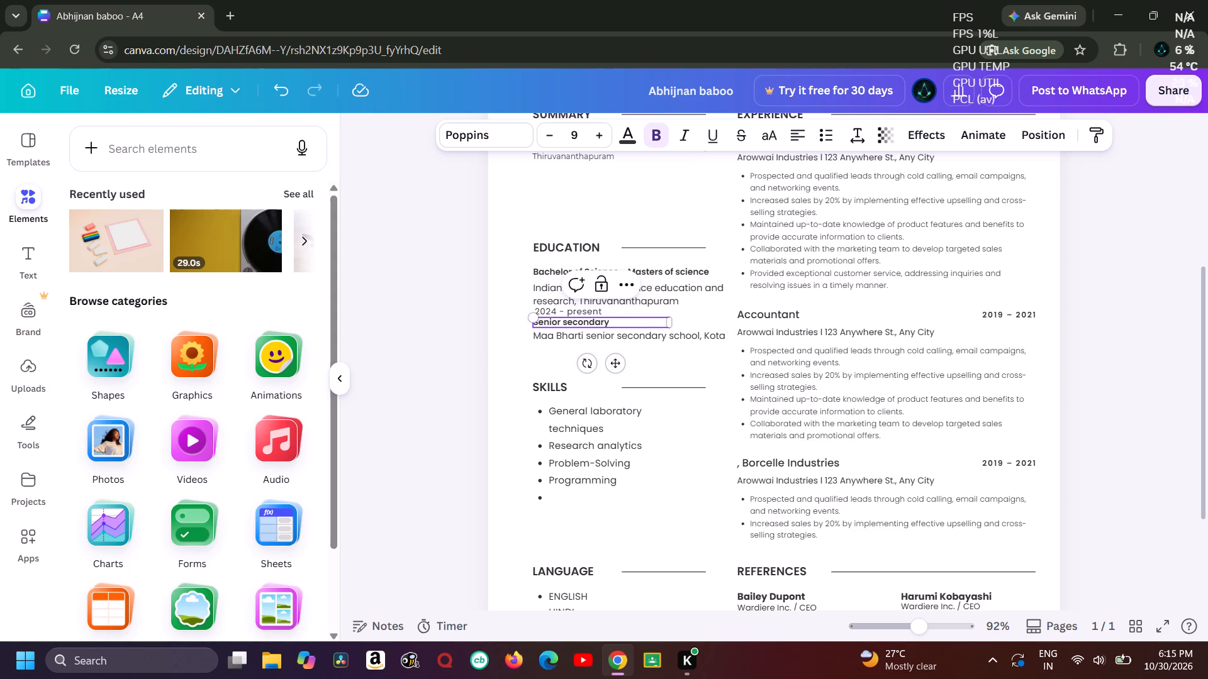
type("education")
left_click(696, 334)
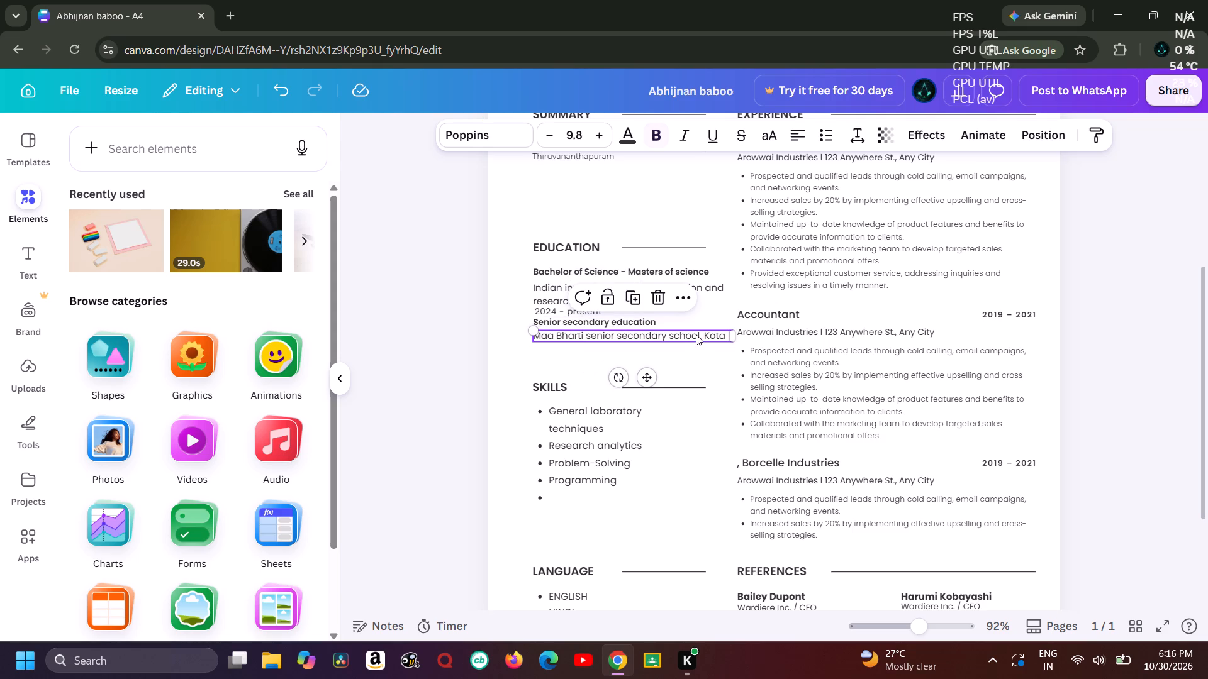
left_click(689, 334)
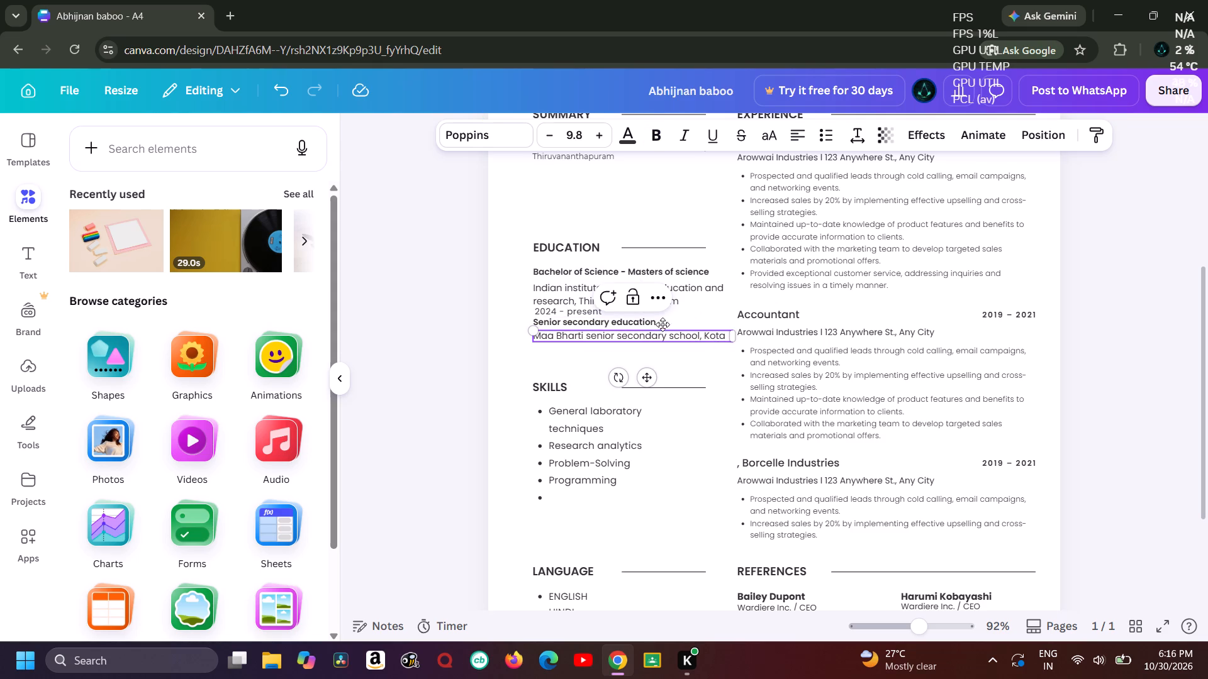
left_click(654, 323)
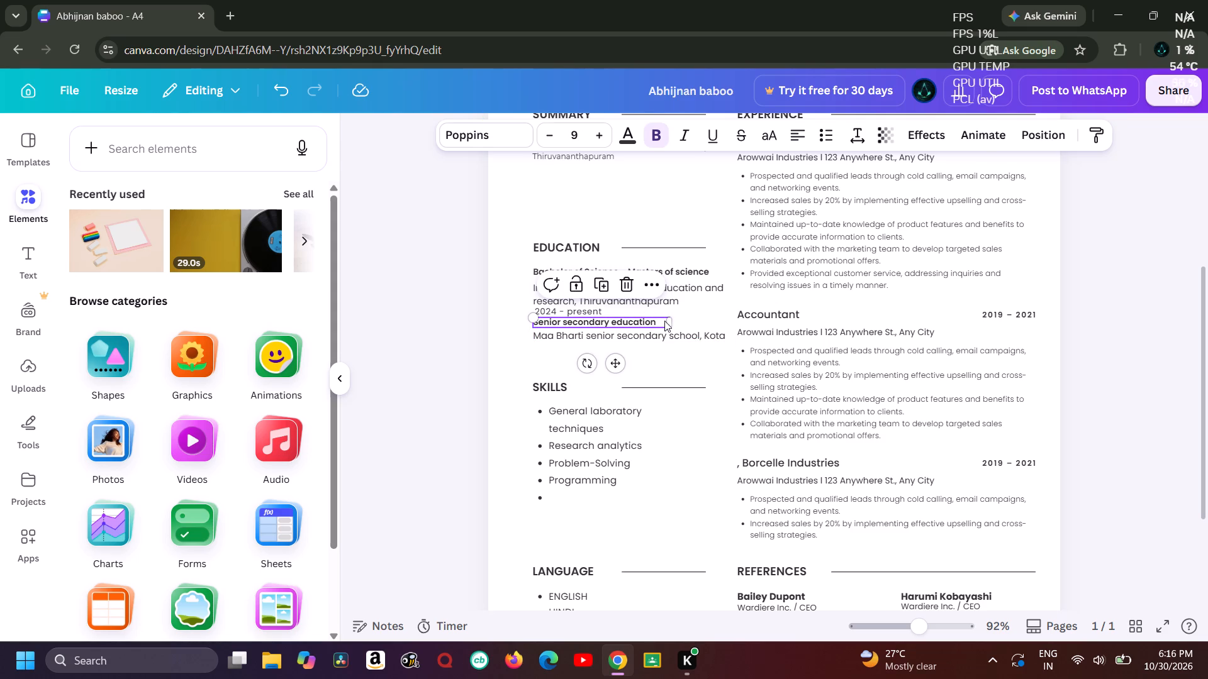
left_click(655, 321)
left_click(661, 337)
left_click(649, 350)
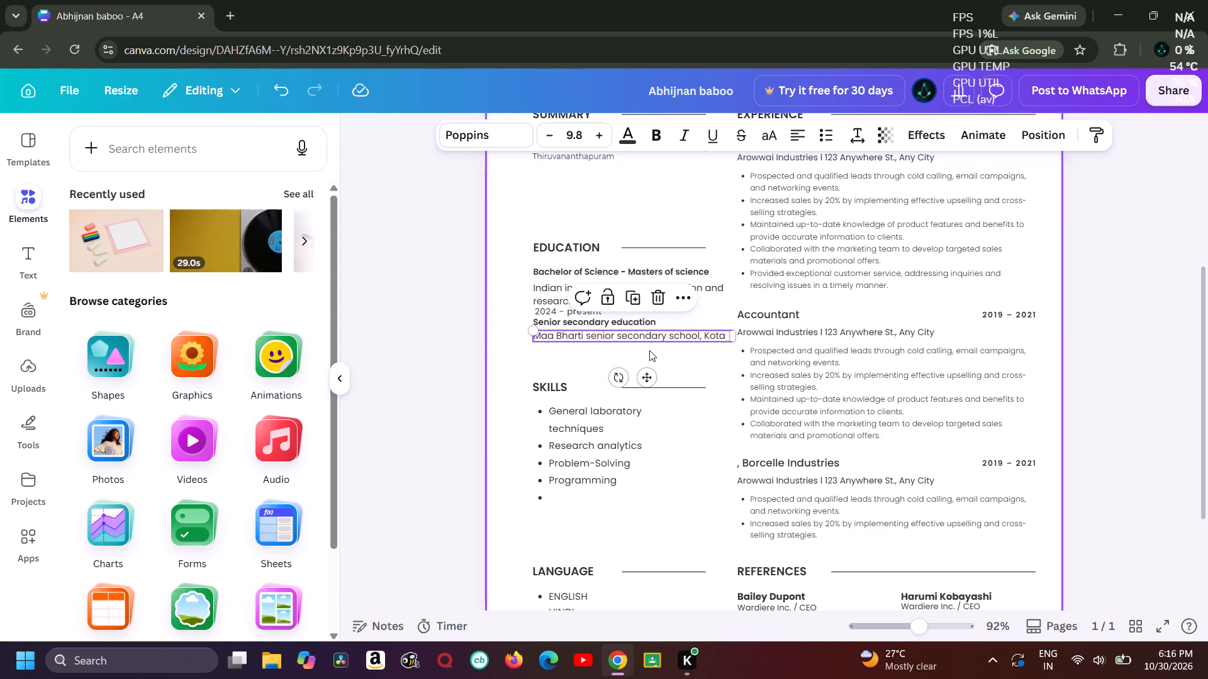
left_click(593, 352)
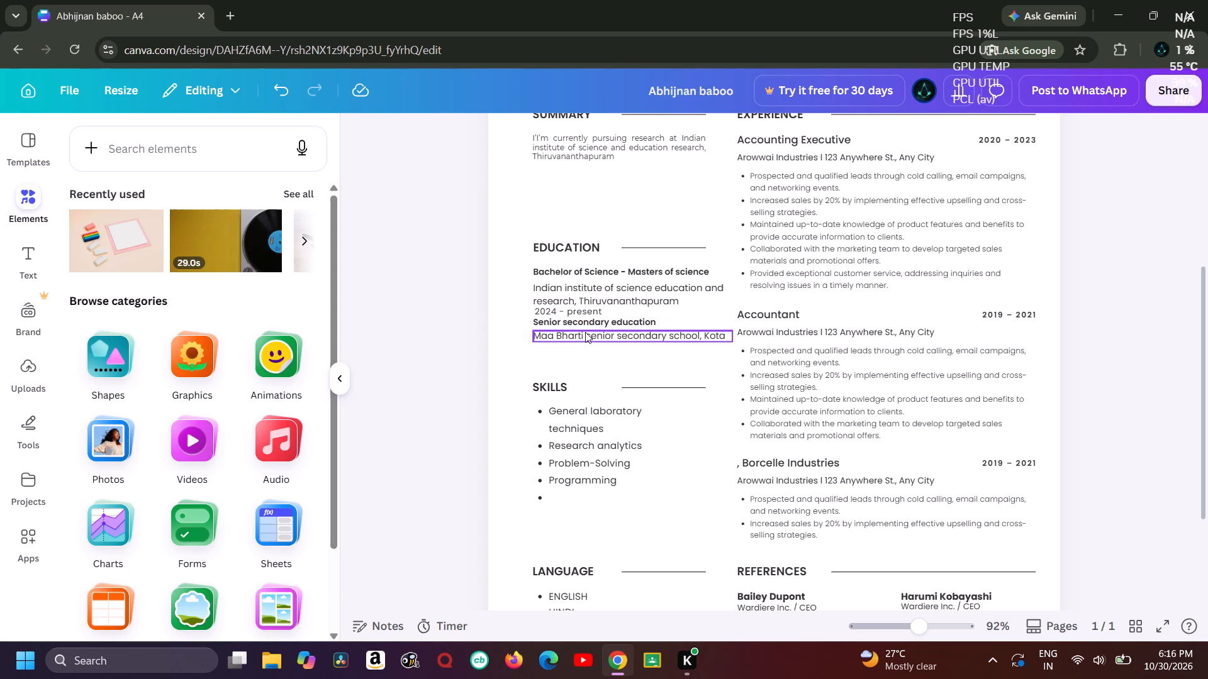
Shift the school line, the "Senior secondary education" title and the "2024 - present" date slightly down to even out the Education section's spacing.
left_click_drag(585, 334, 585, 337)
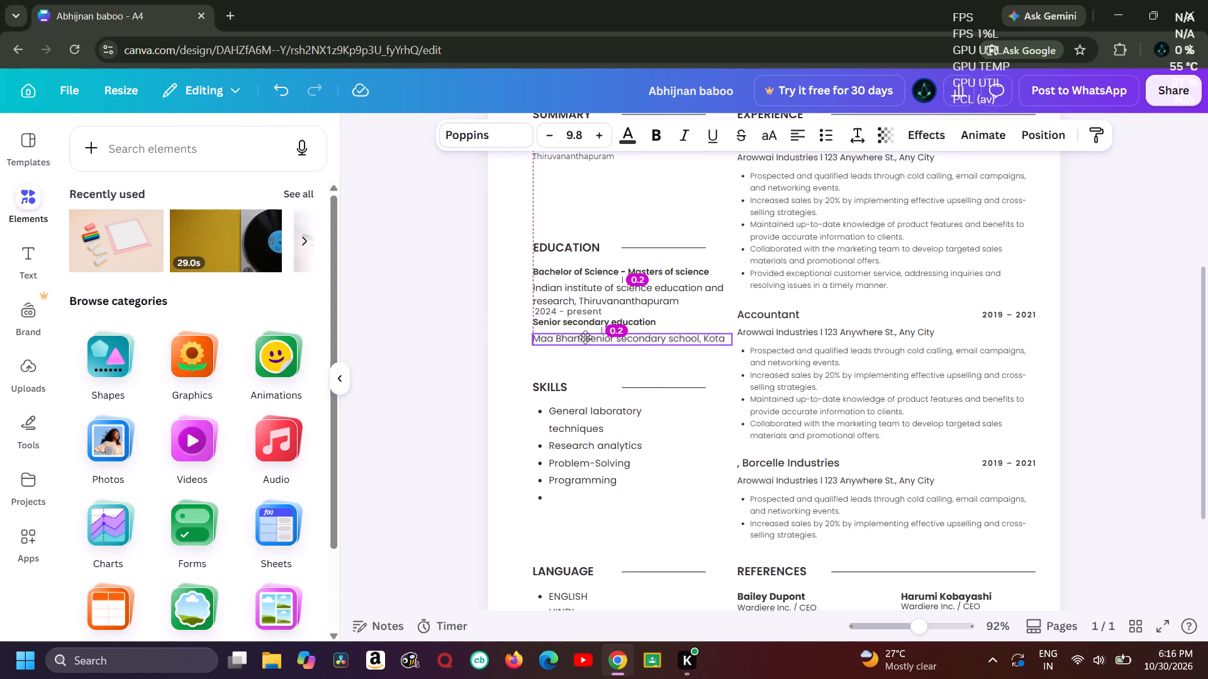
left_click_drag(585, 337, 585, 341)
left_click_drag(588, 321, 588, 324)
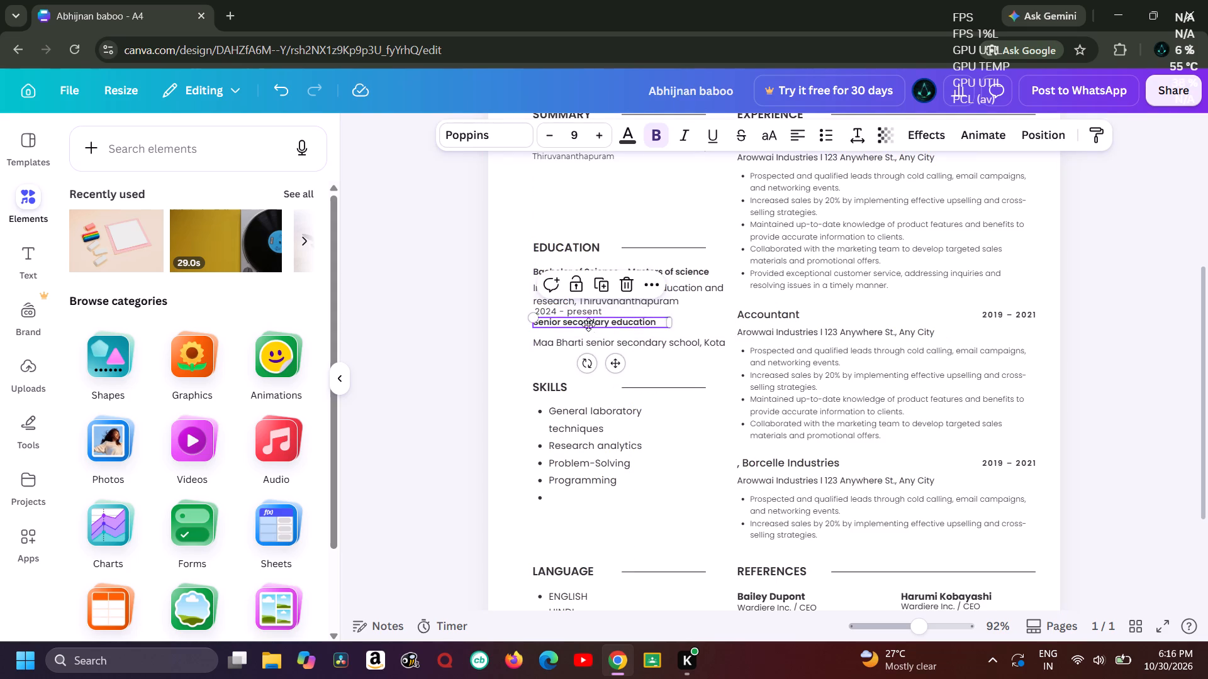
left_click_drag(588, 324, 588, 328)
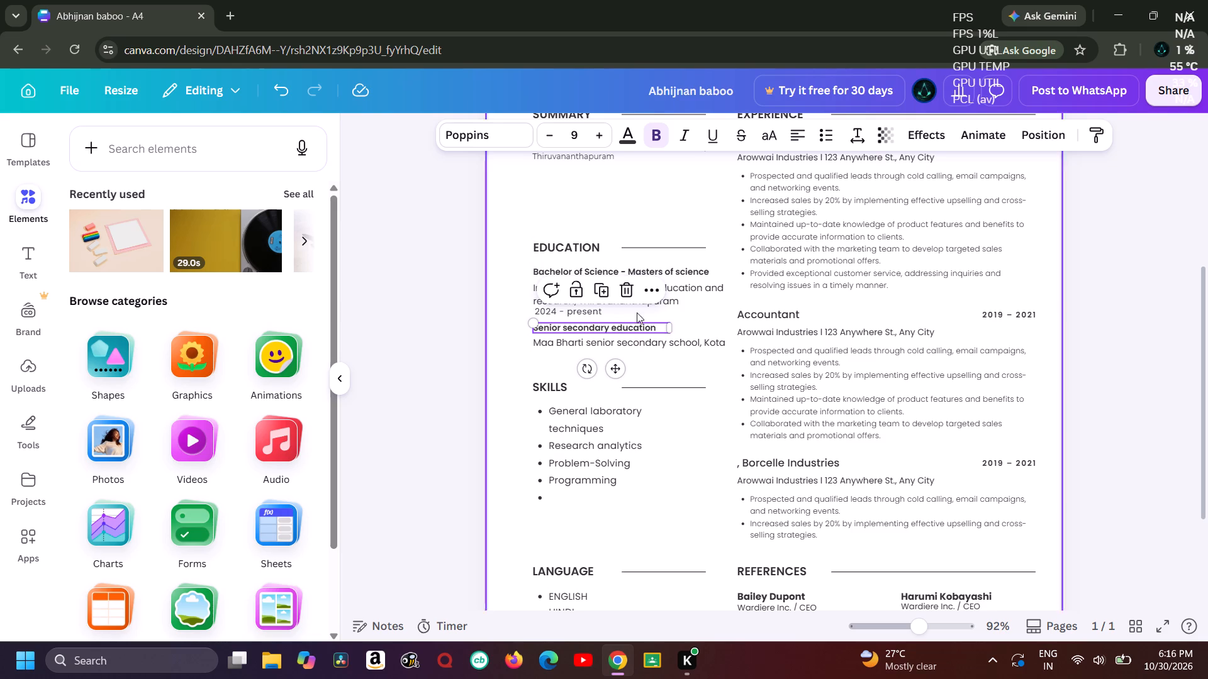
left_click(691, 251)
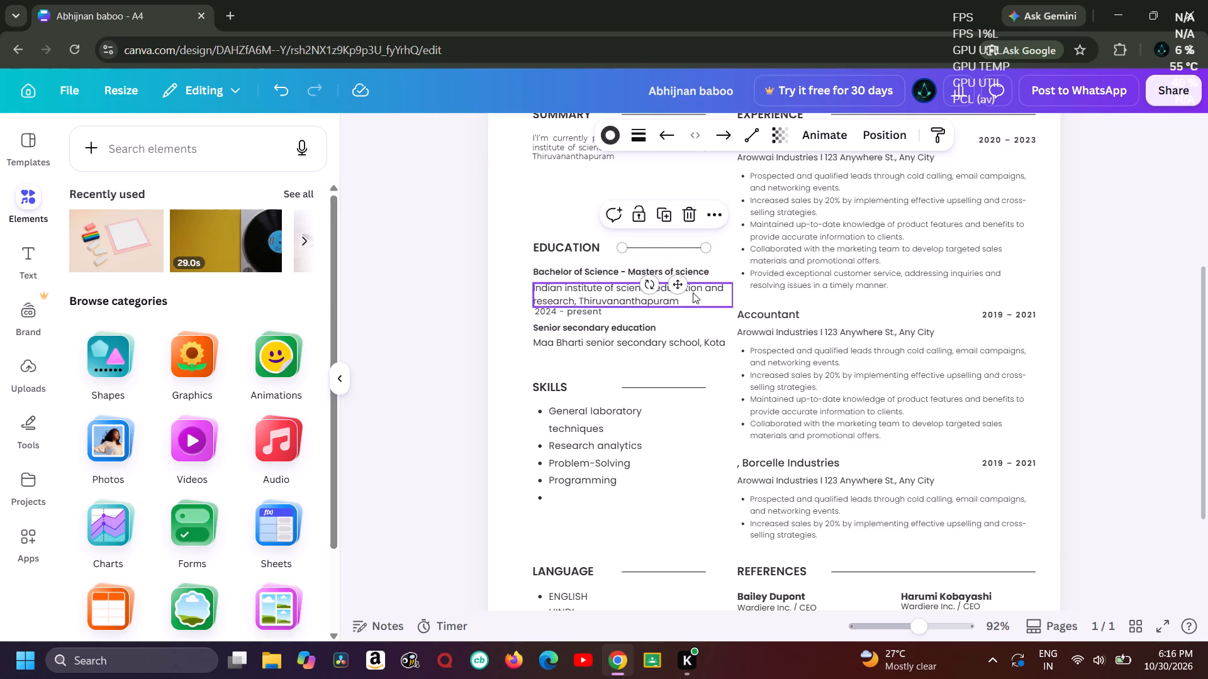
left_click(597, 311)
left_click(597, 311)
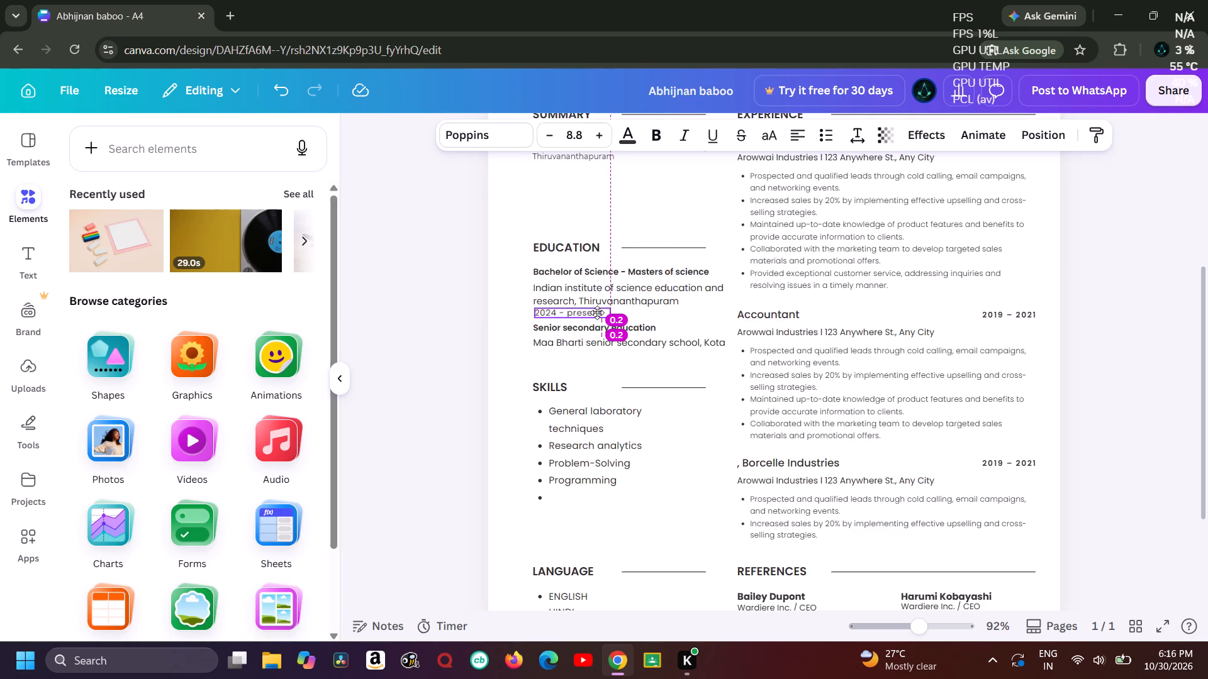
left_click(667, 355)
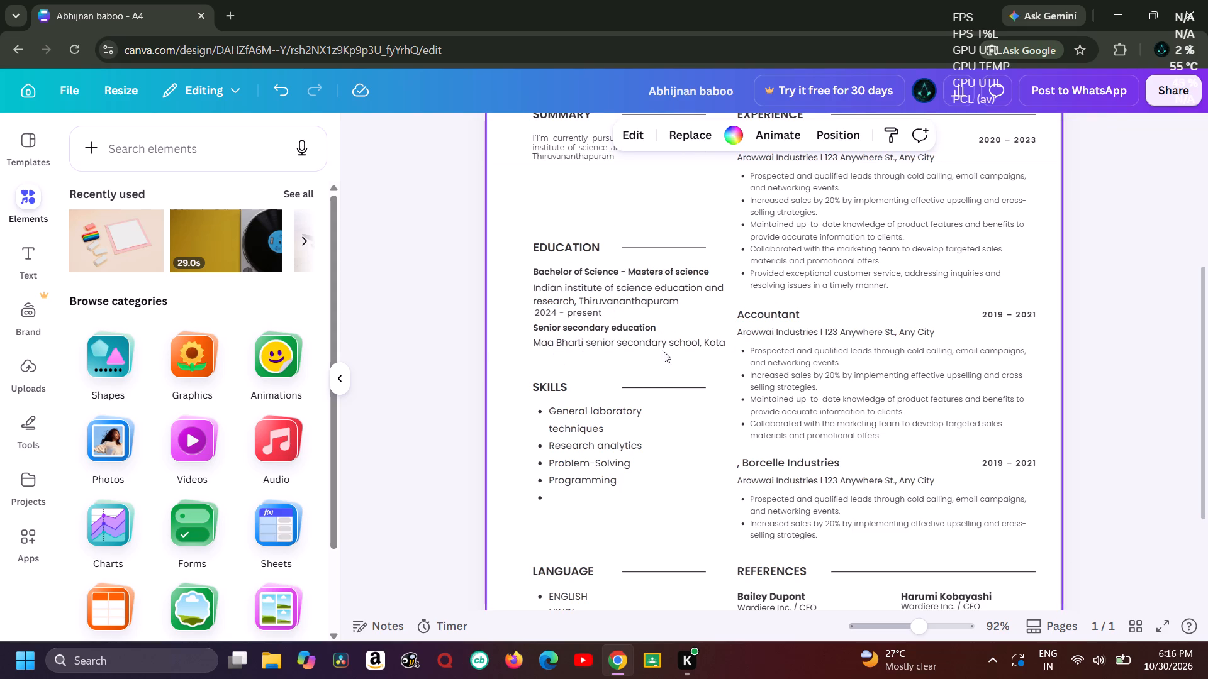
Add the line "passed-2022" below the Maa Bharti senior secondary school line in the Education section.
left_click(654, 343)
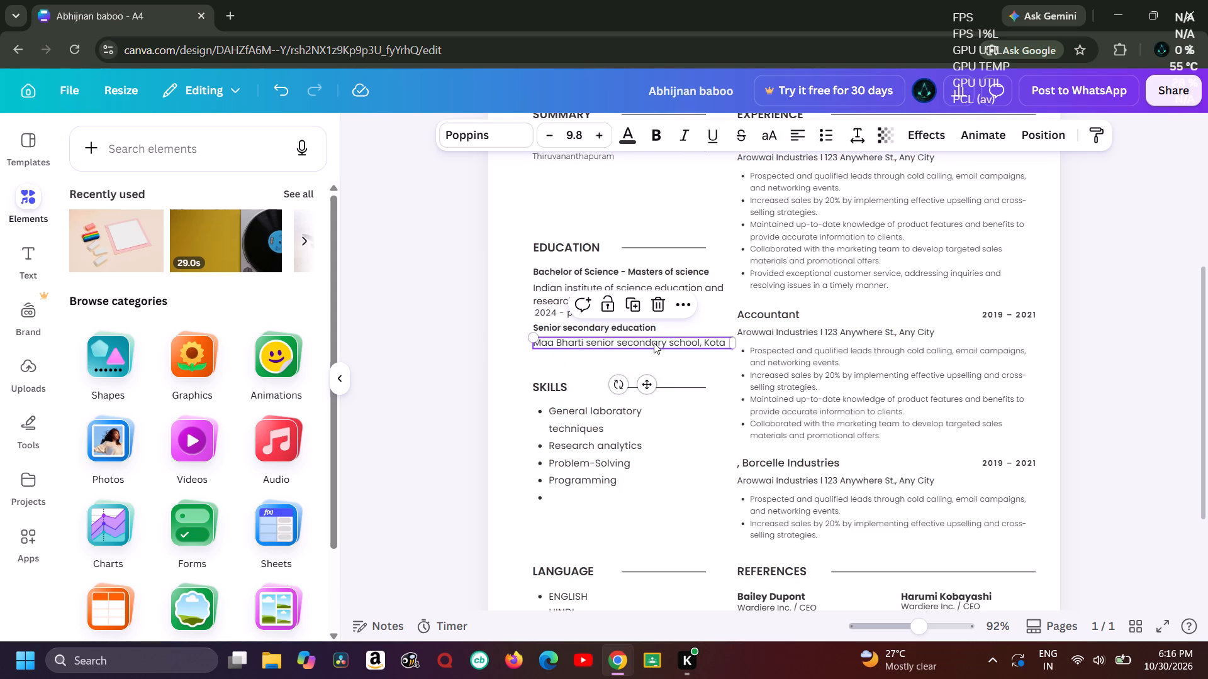
left_click(656, 366)
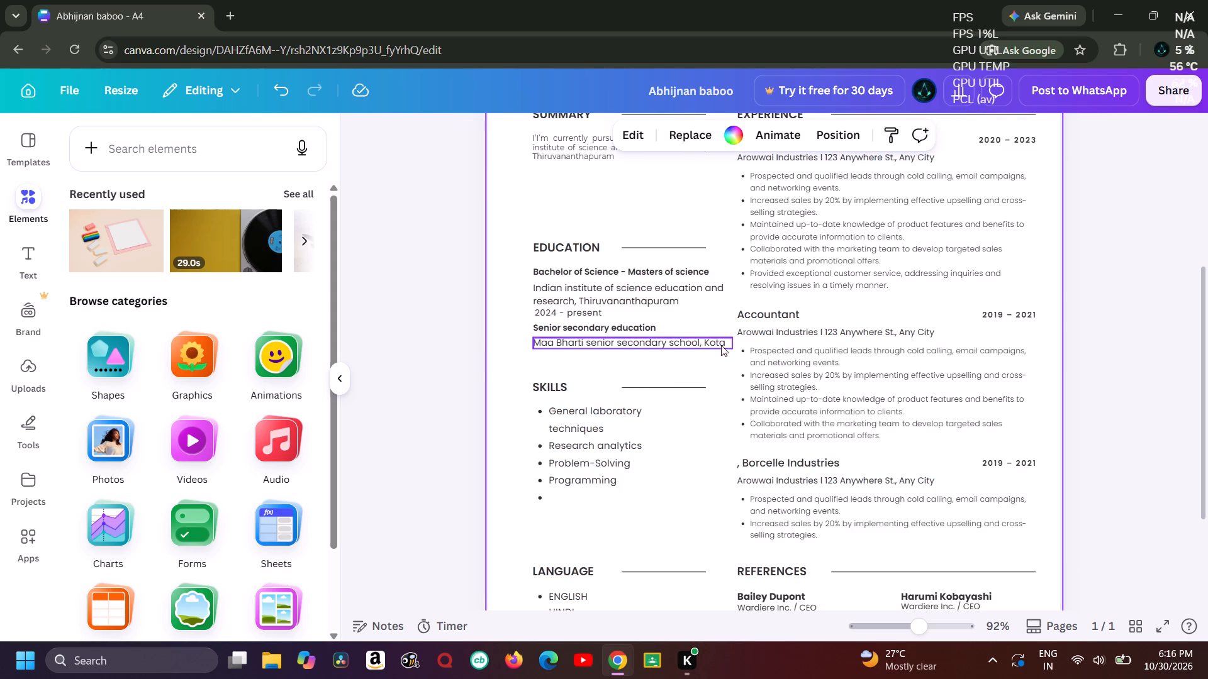
left_click(693, 354)
left_click(726, 341)
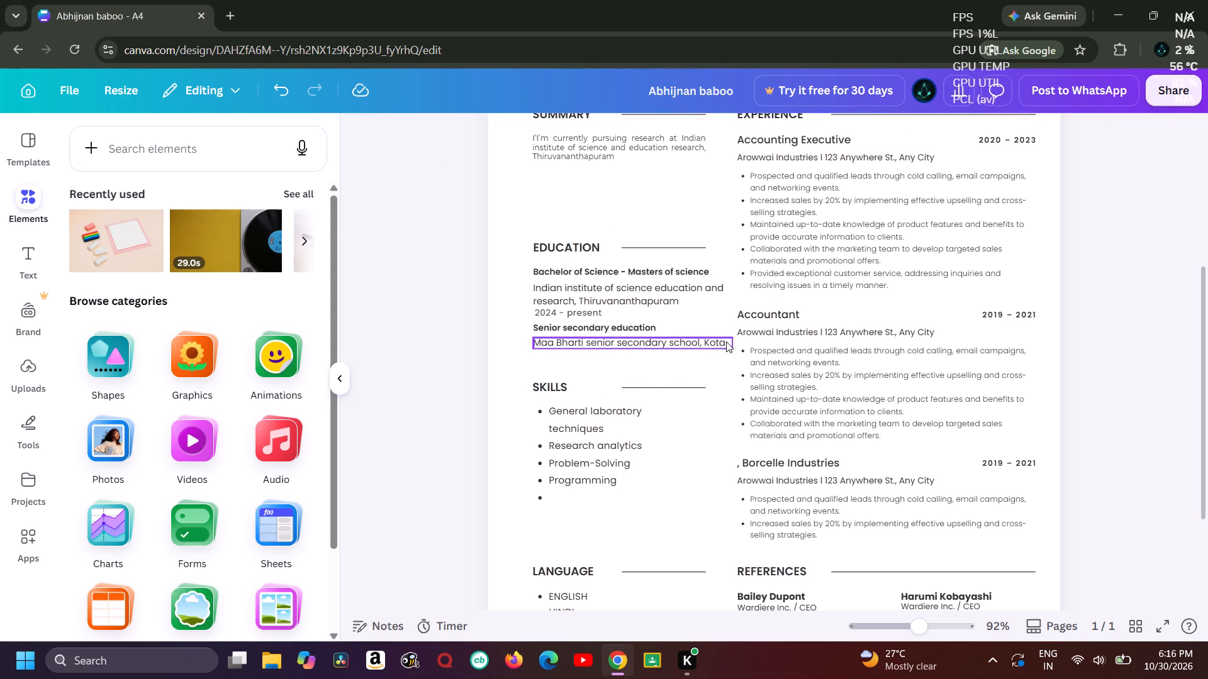
left_click(725, 344)
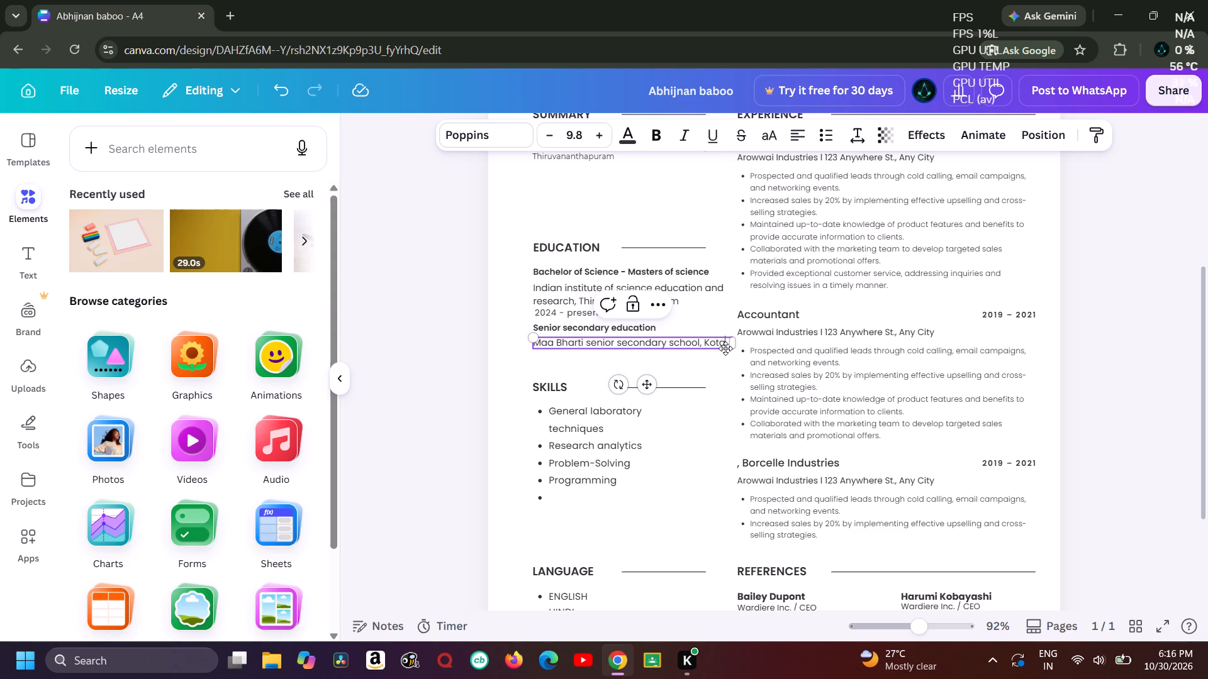
key("Return")
type("pass")
type("ed")
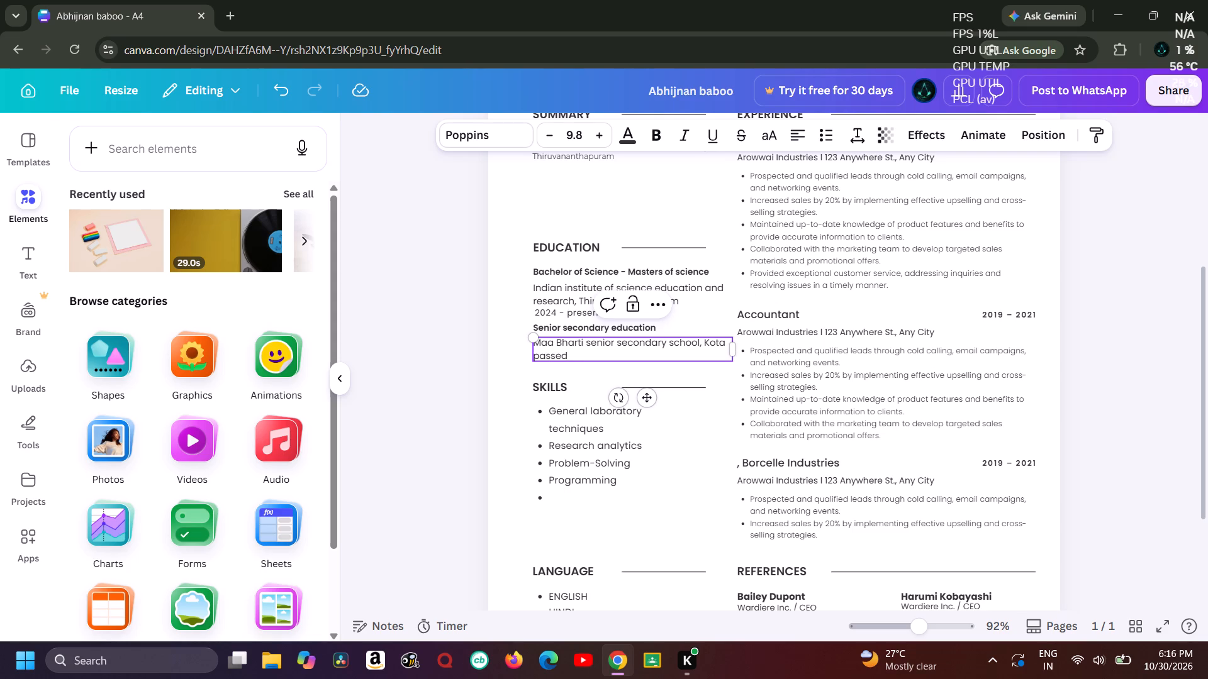
type("-2022")
left_click(696, 368)
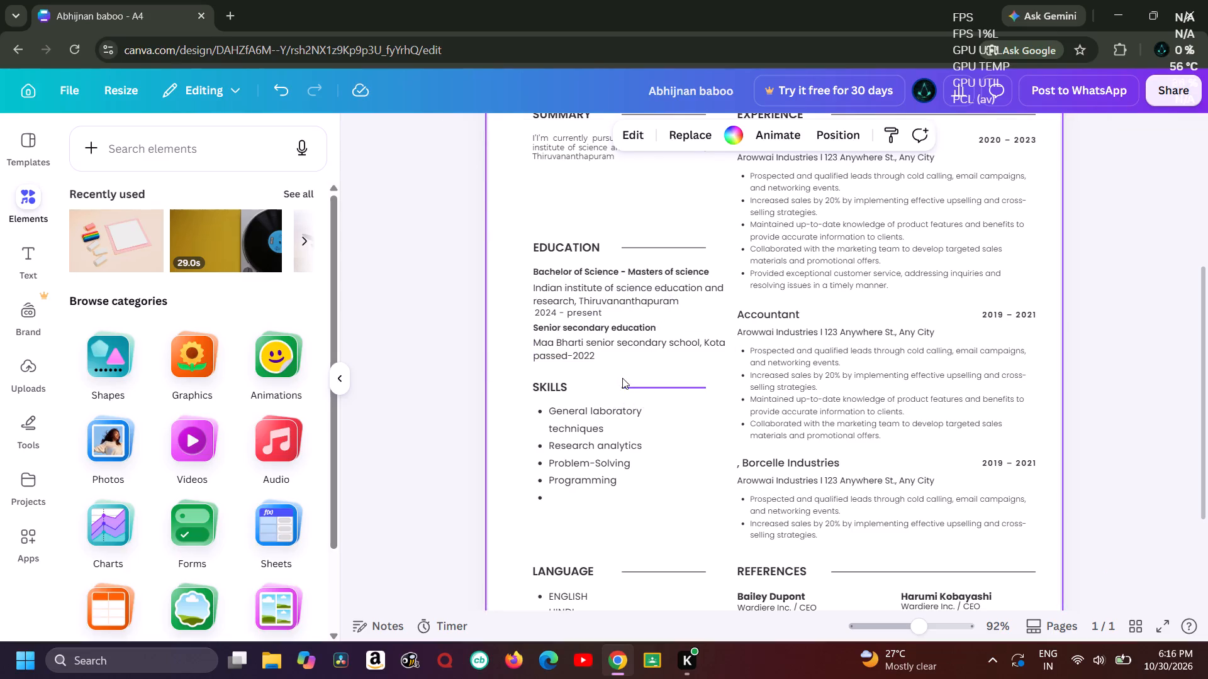
Look through the resume from the header down to the References section for remaining placeholder content.
scroll(595, 287, "up", 1)
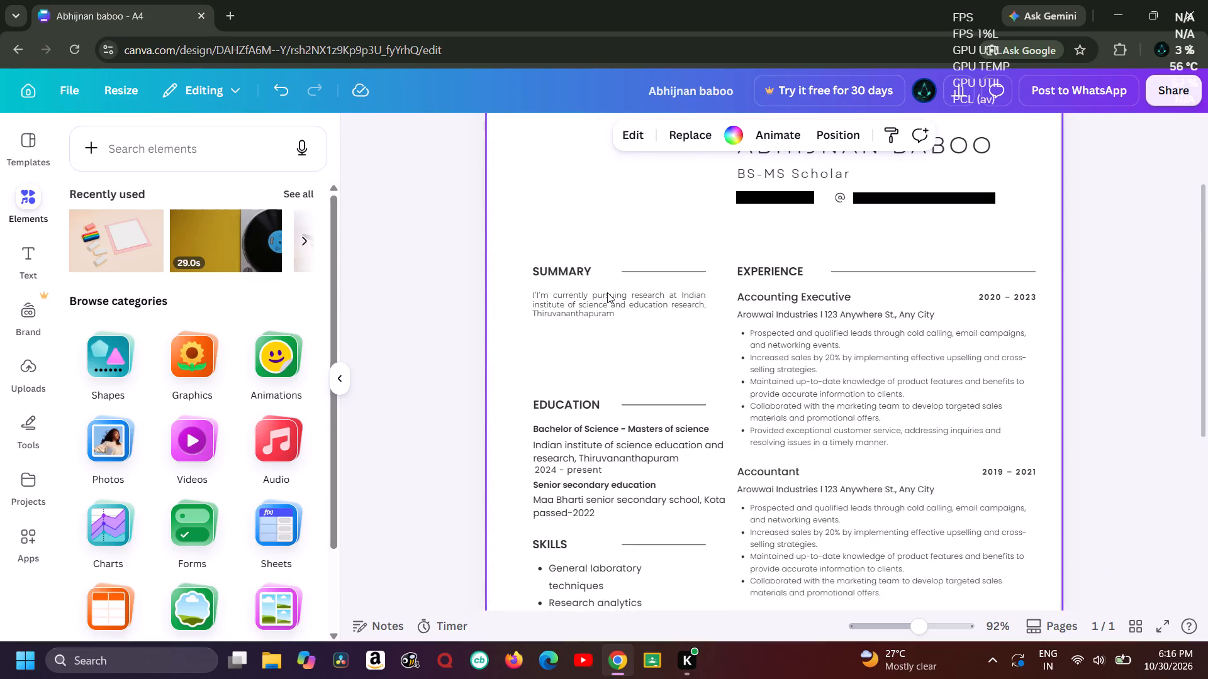
scroll(787, 298, "up", 1)
scroll(761, 338, "down", 2)
scroll(814, 387, "down", 3)
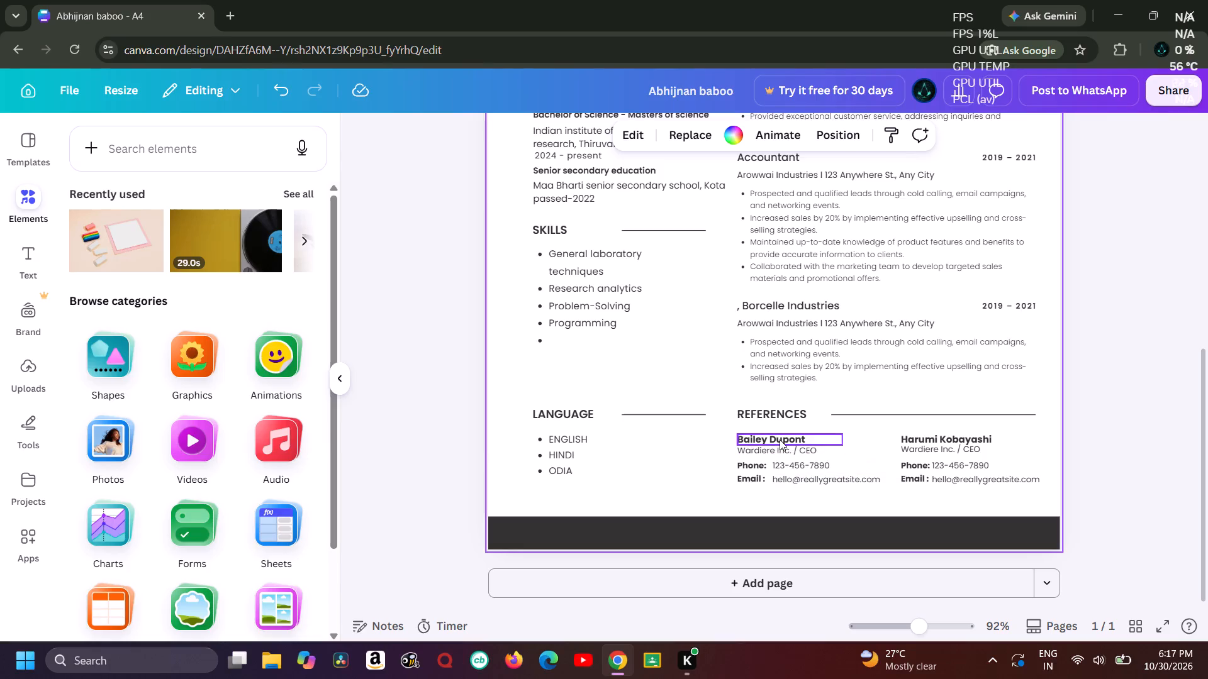
double_click(795, 436)
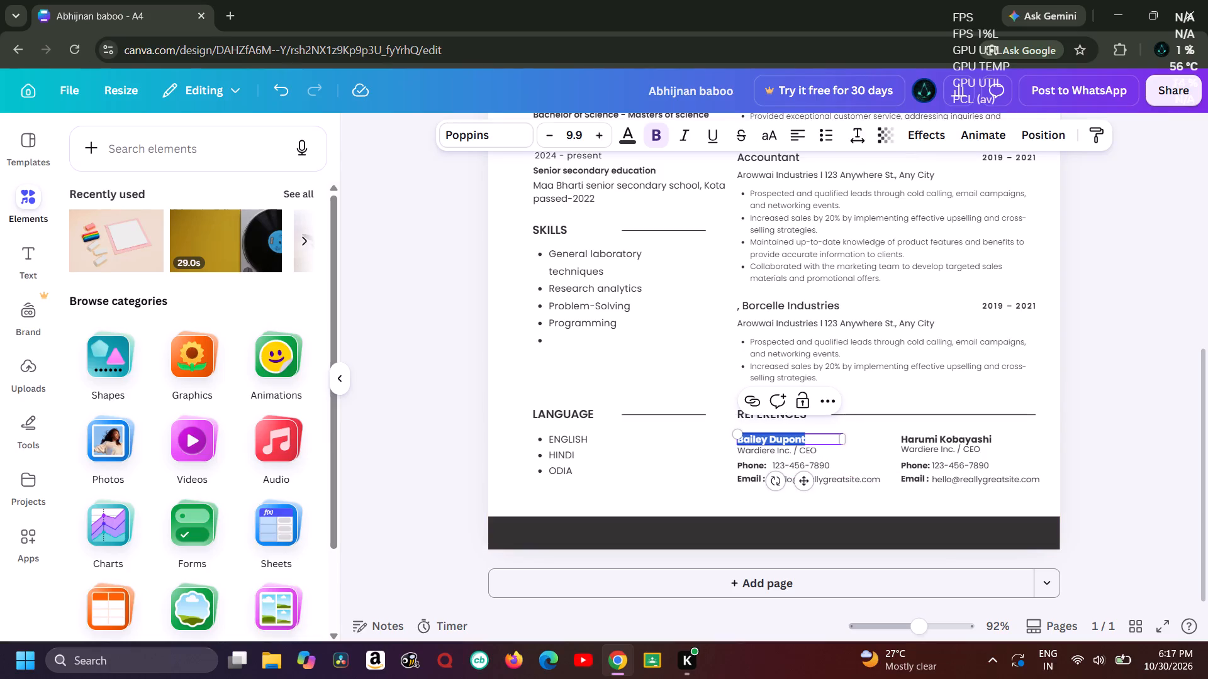
left_click(700, 366)
scroll(768, 370, "up", 5)
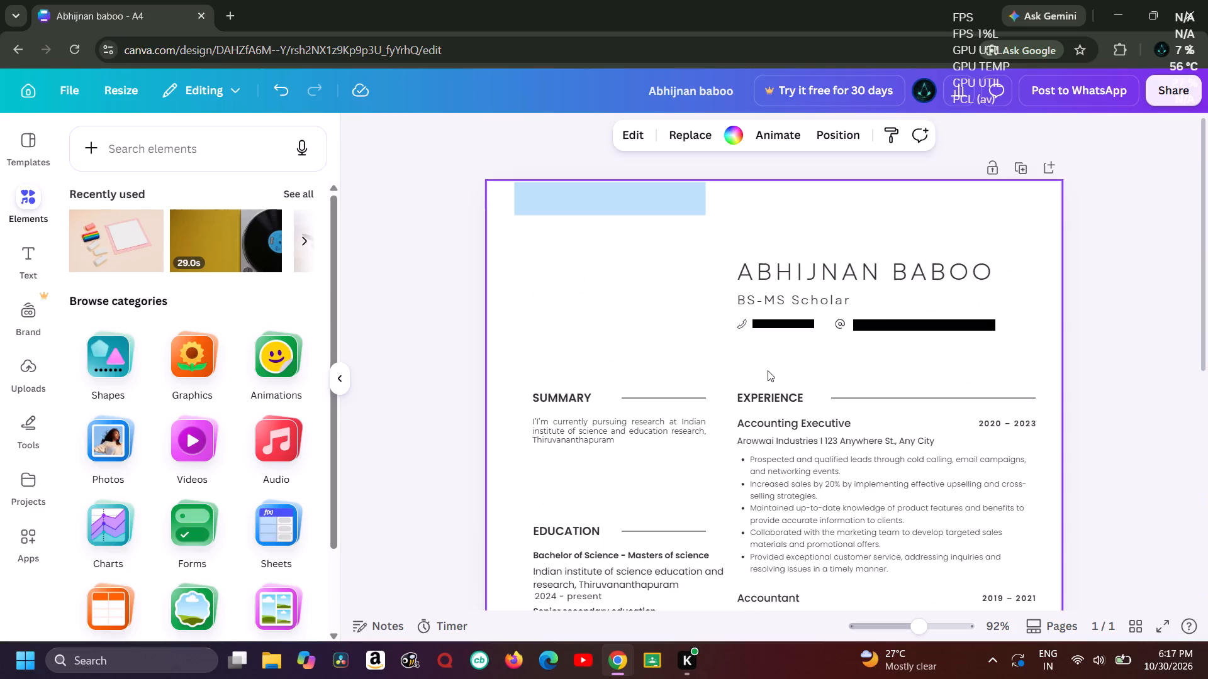
scroll(768, 370, "down", 5)
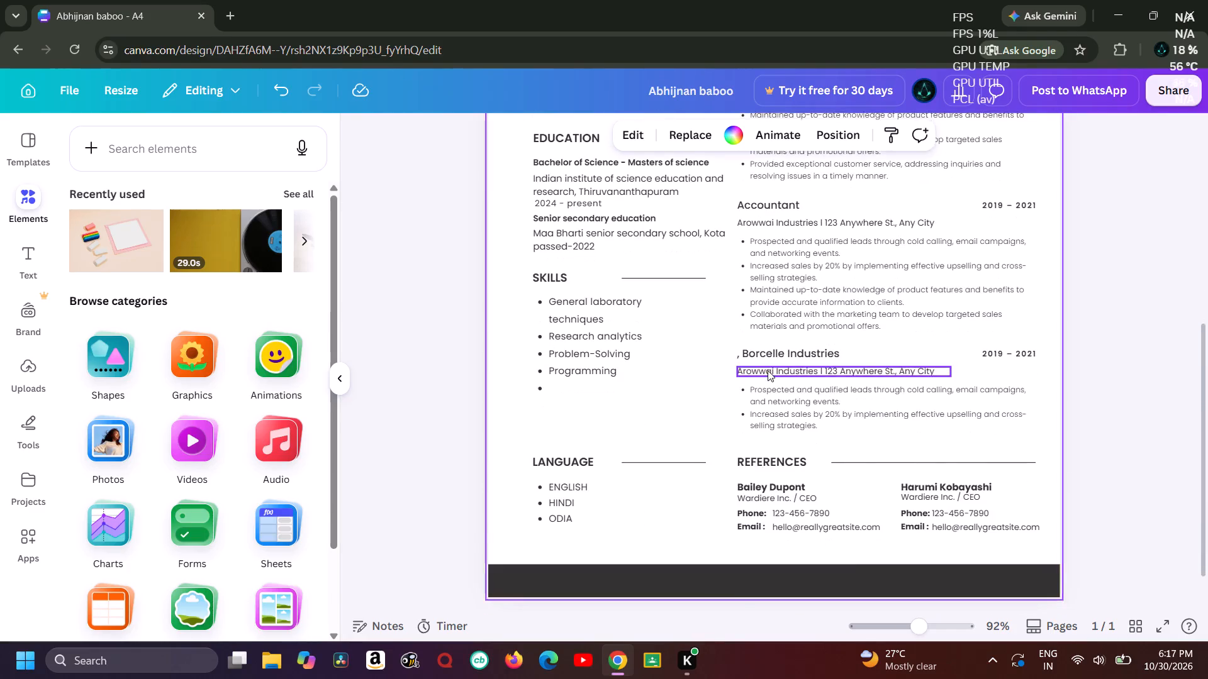
scroll(768, 370, "up", 2)
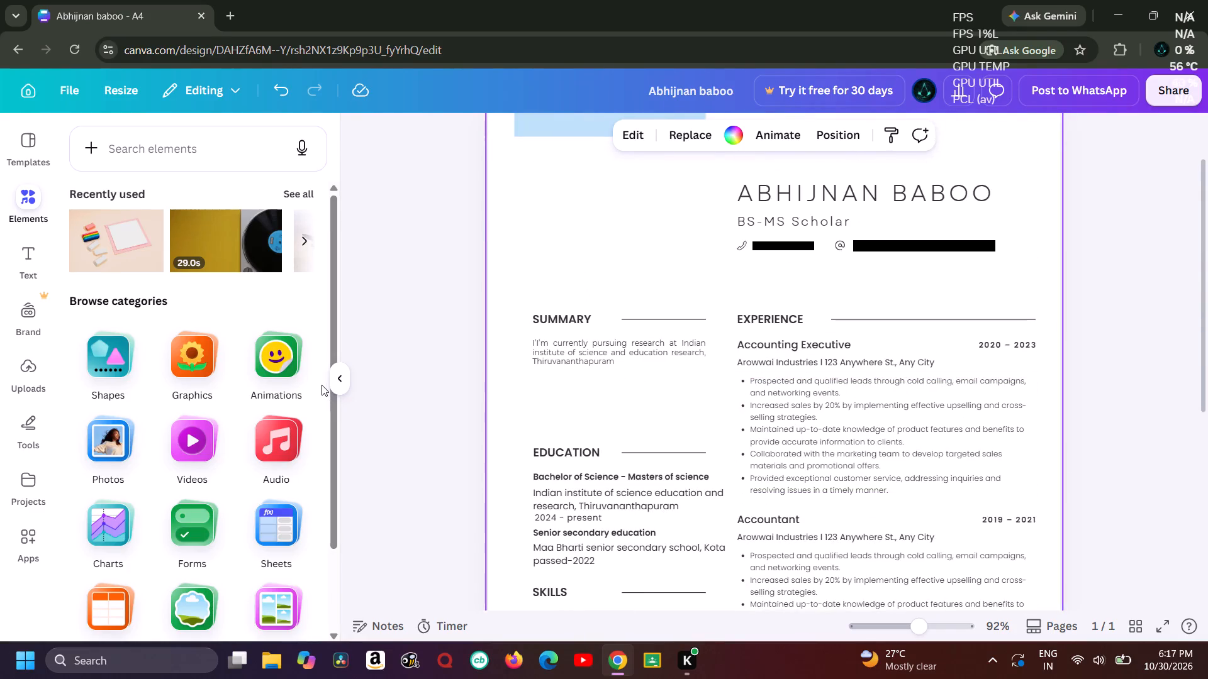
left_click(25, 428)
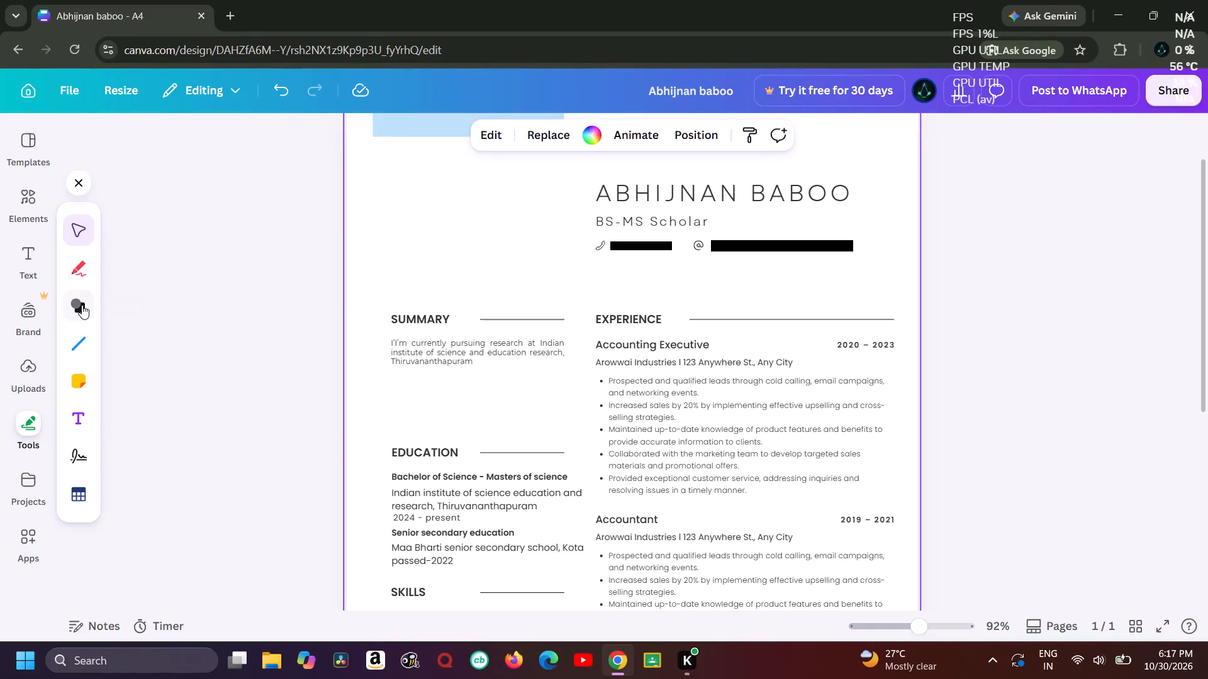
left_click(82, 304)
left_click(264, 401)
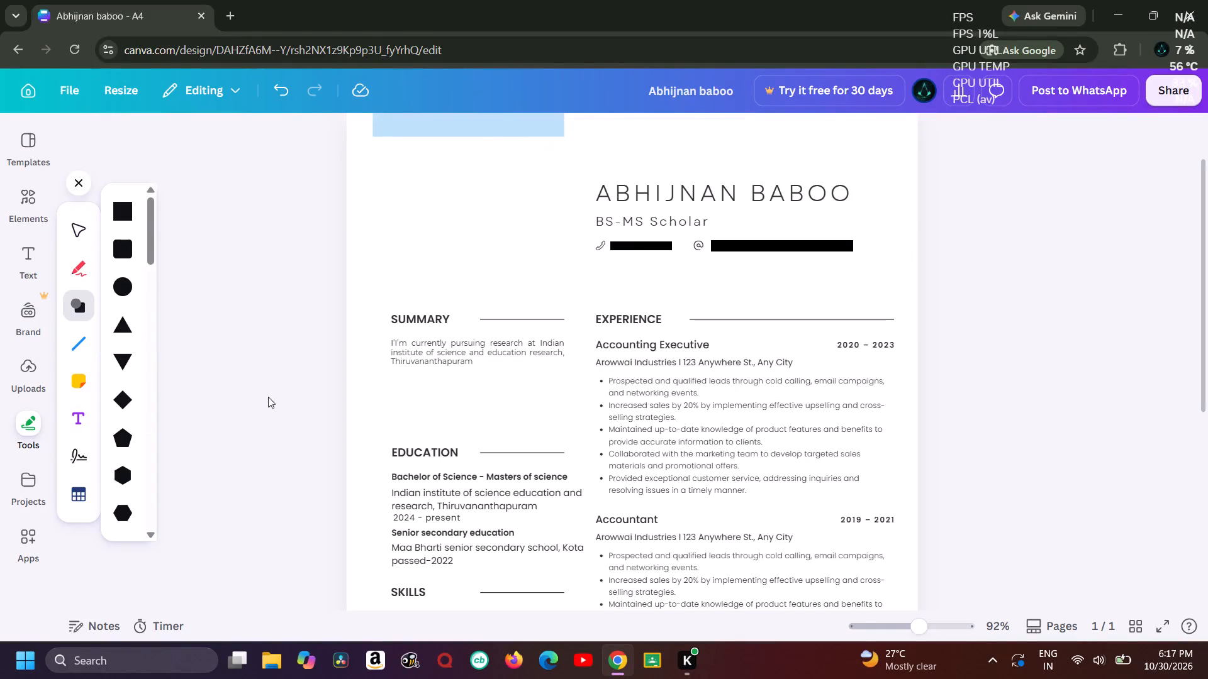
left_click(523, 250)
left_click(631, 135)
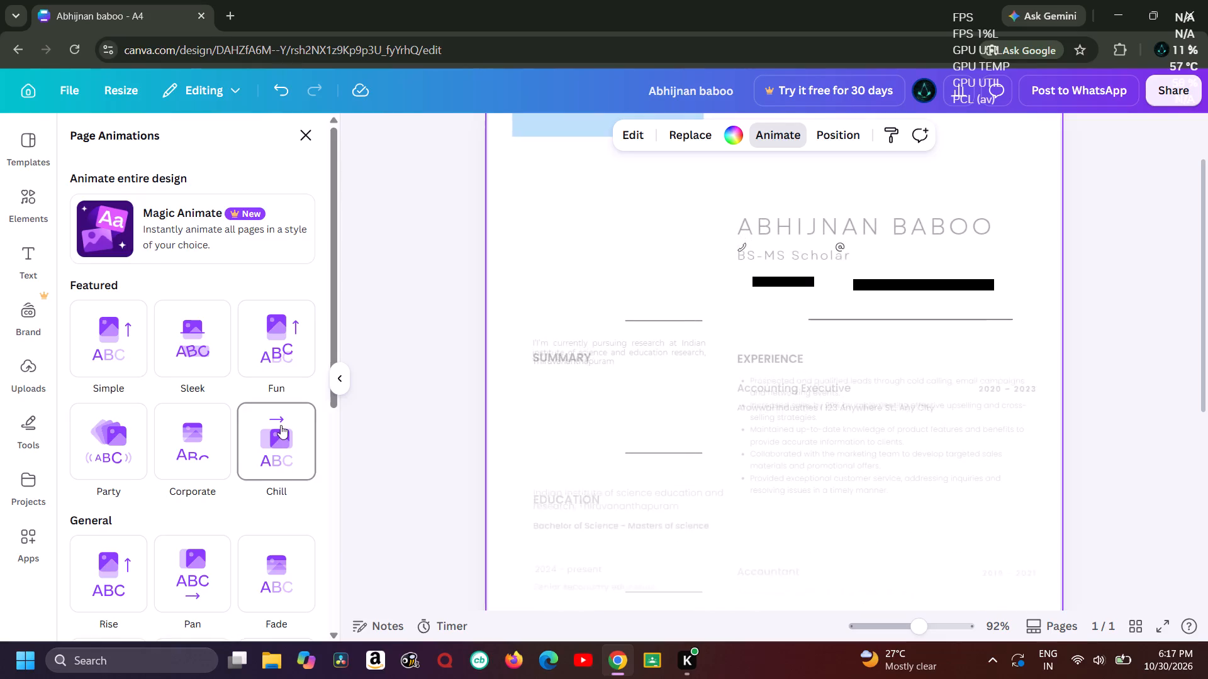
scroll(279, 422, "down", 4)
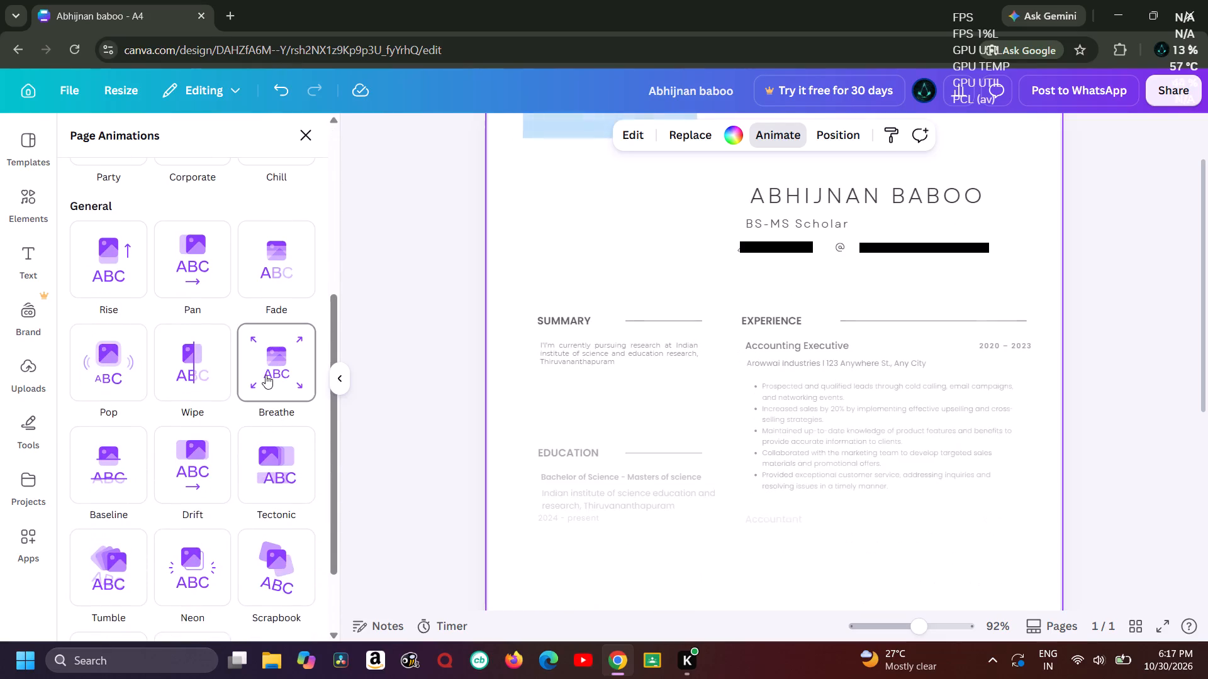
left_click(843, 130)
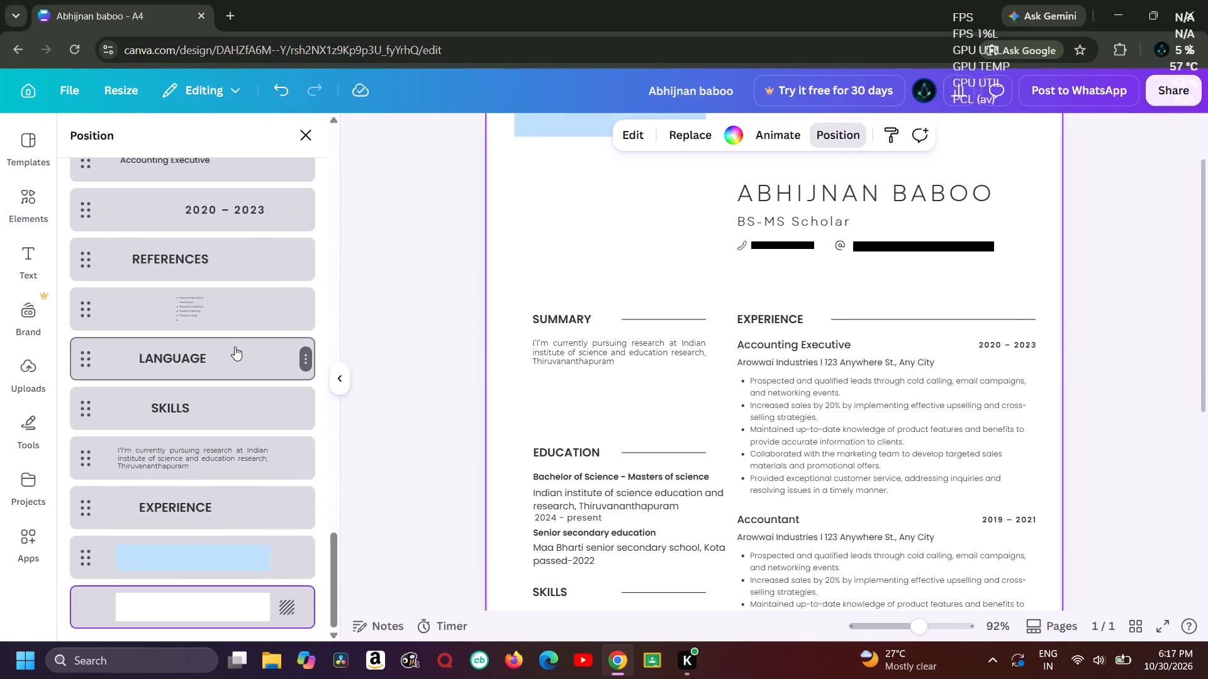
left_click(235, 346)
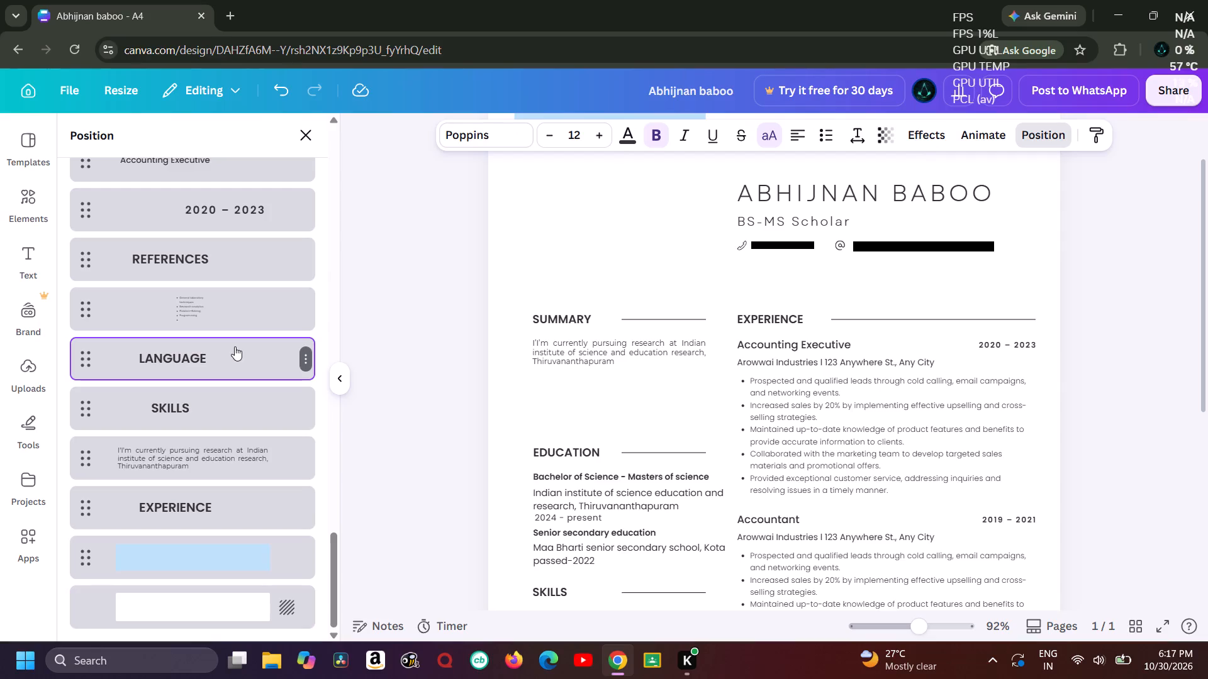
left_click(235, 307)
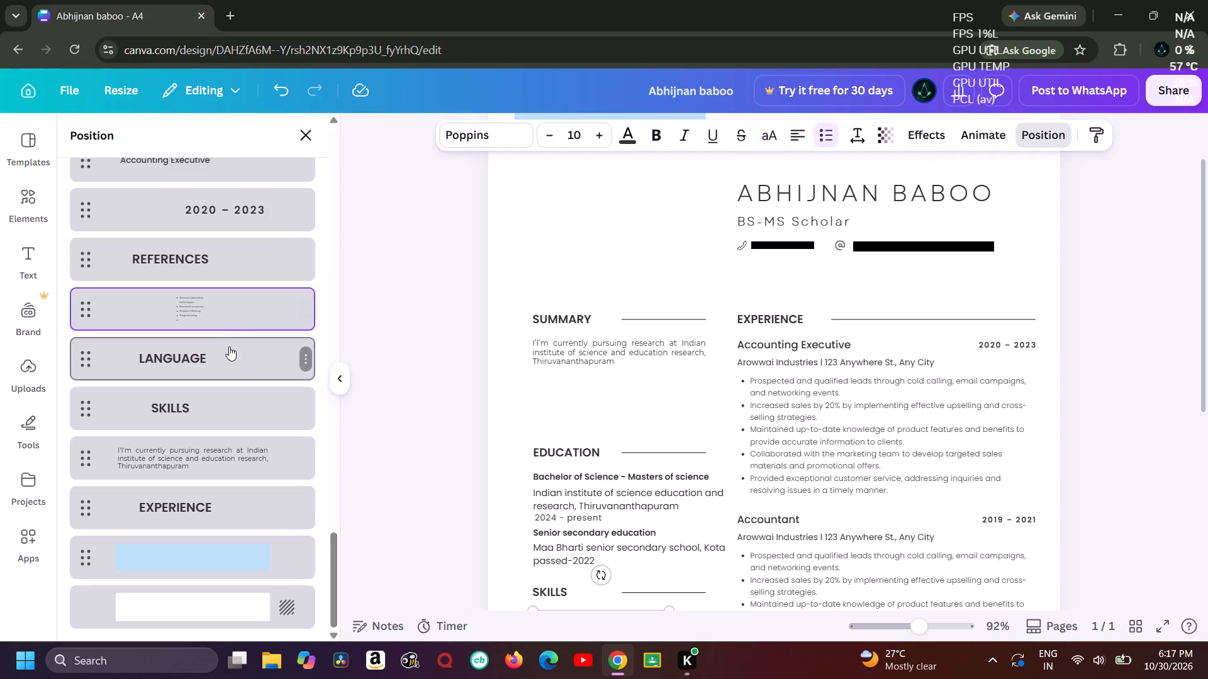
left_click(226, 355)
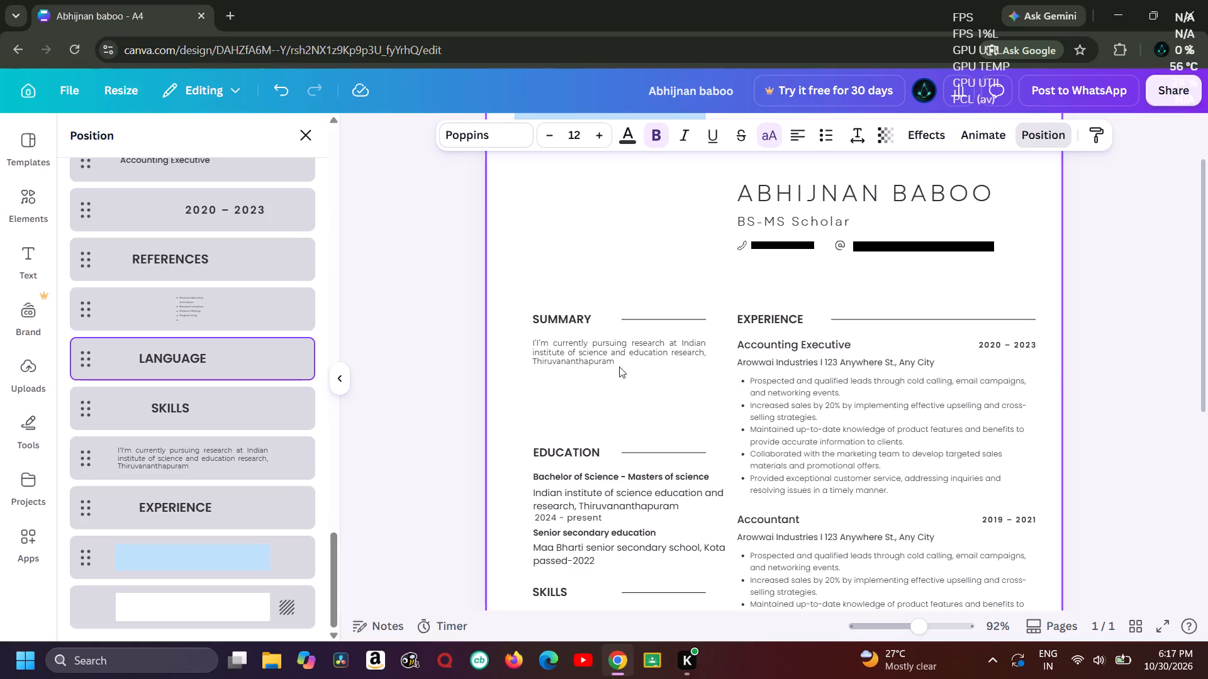
Examine the placeholder titles, company lines and bullet lists of the Experience entries.
scroll(784, 368, "down", 4)
scroll(721, 368, "up", 4)
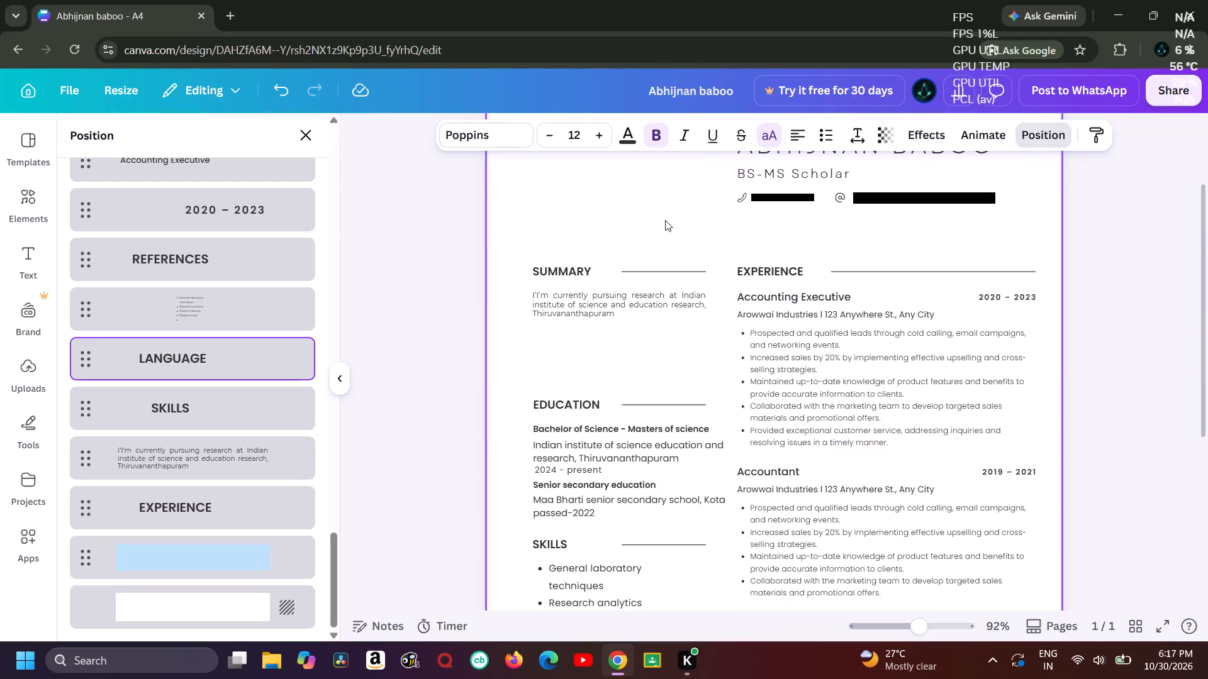
scroll(817, 192, "up", 2)
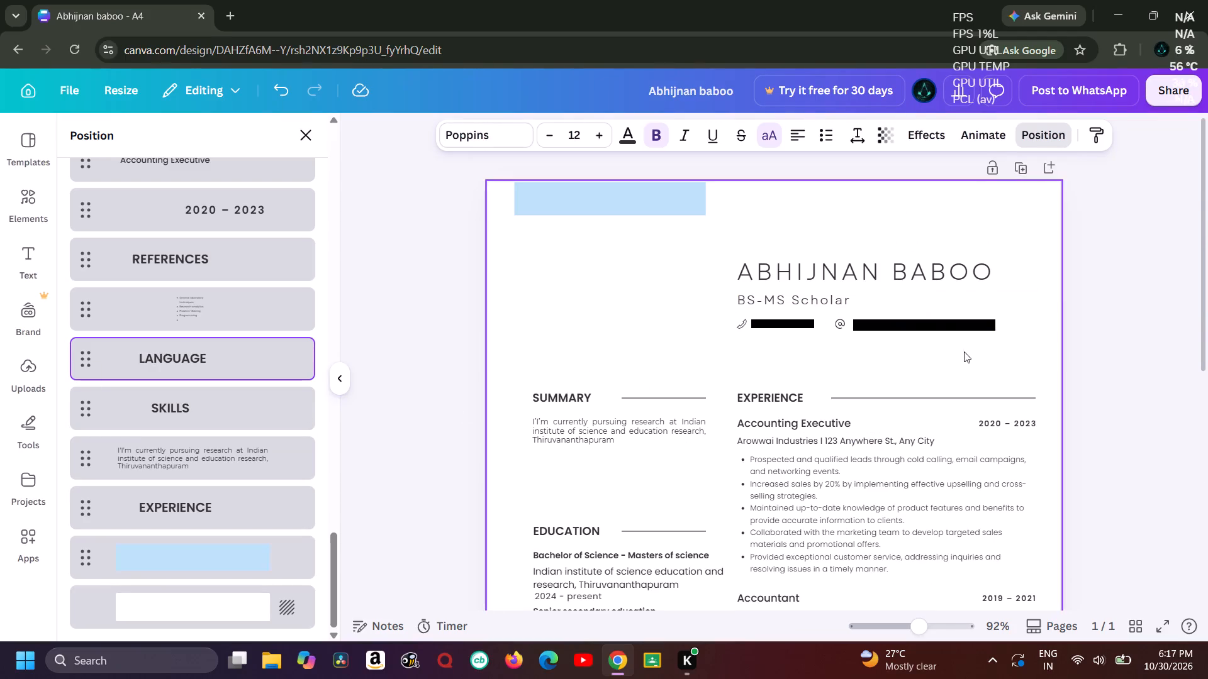
scroll(965, 365, "down", 2)
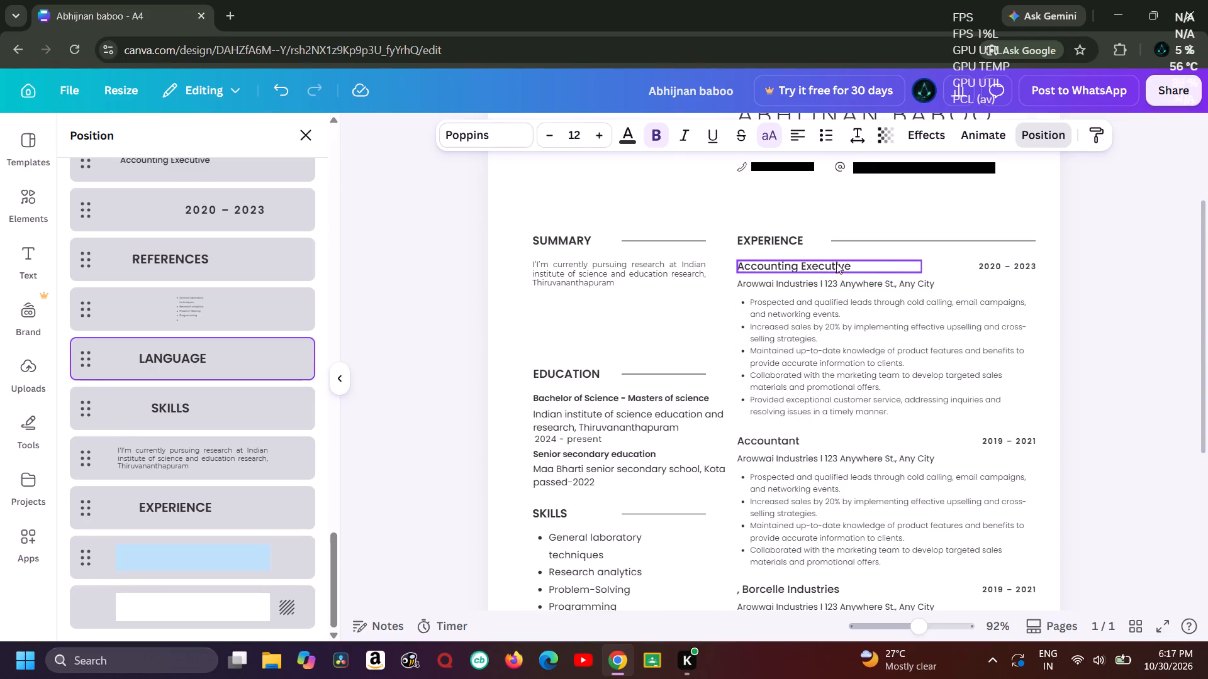
double_click(847, 266)
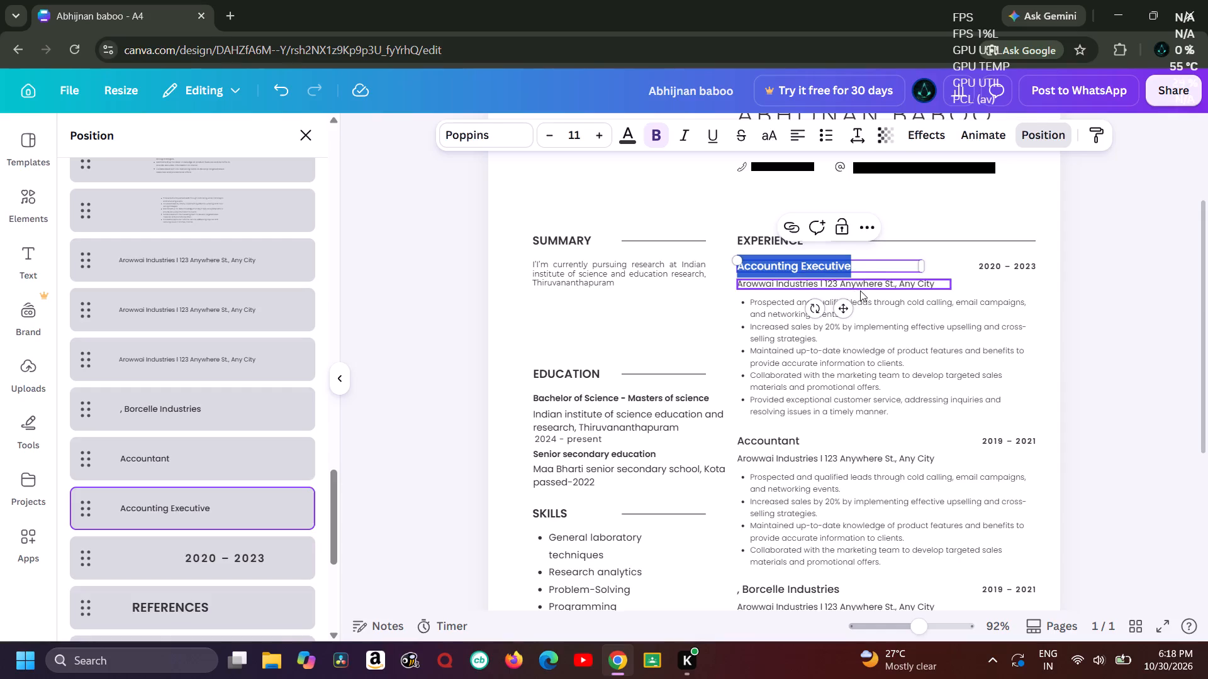
left_click(861, 285)
left_click(857, 302)
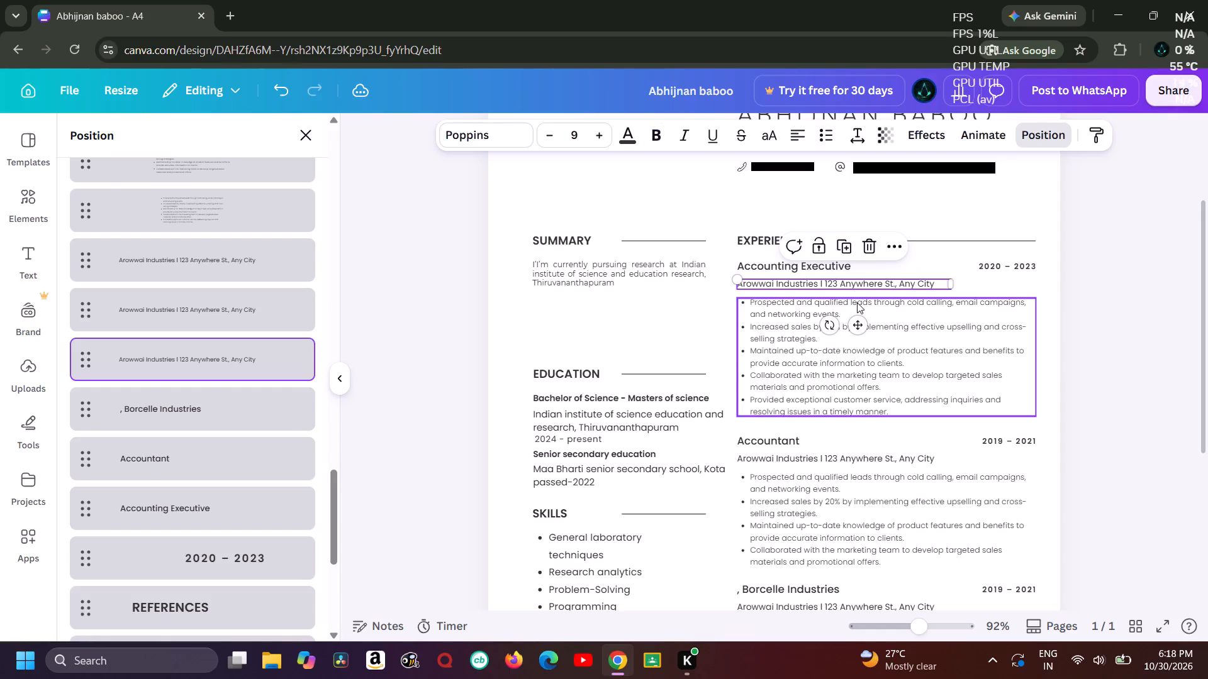
double_click(751, 301)
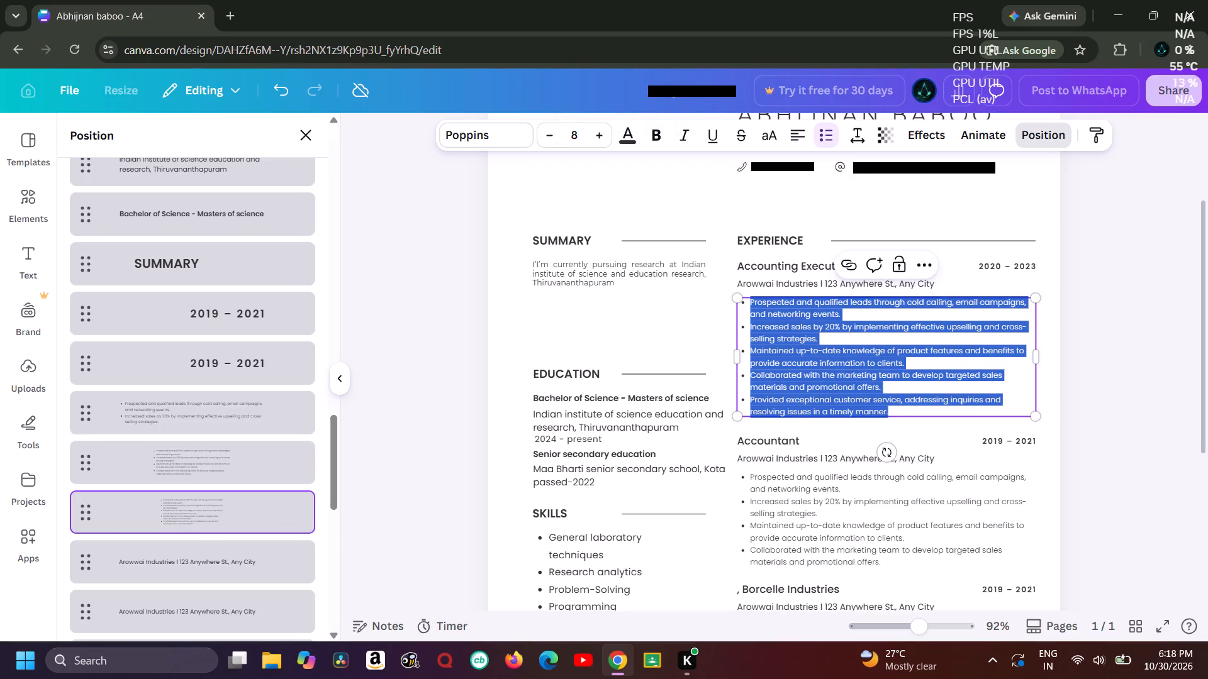
scroll(890, 410, "down", 3)
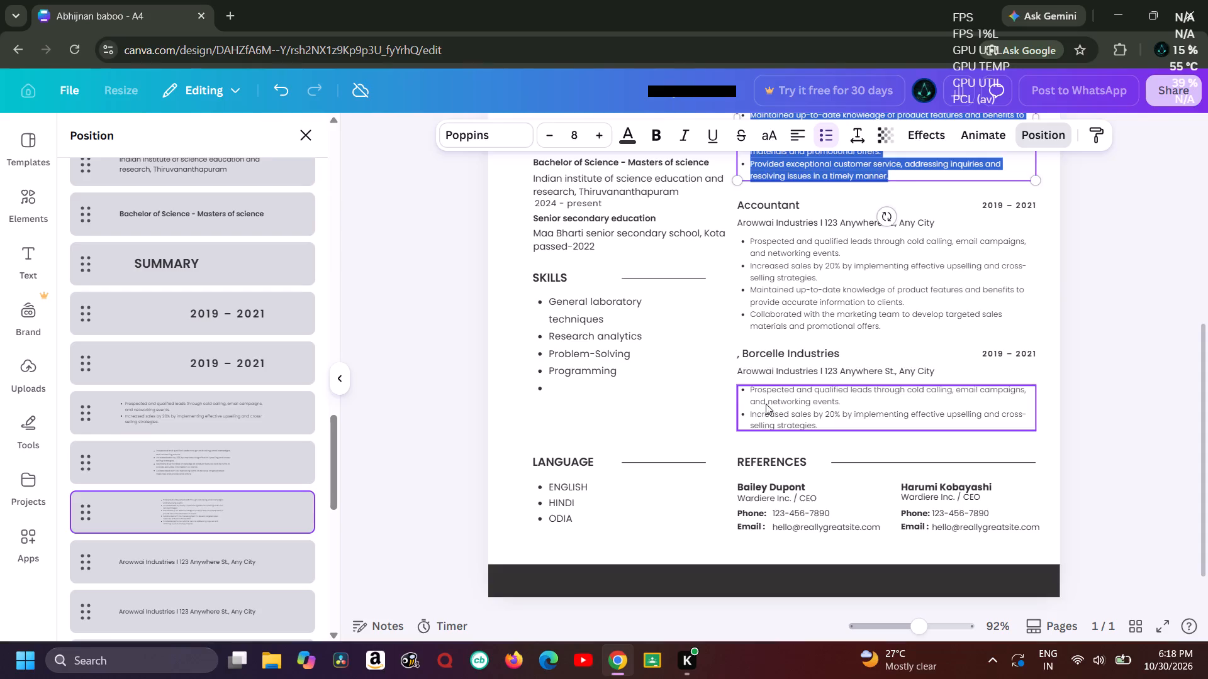
left_click(780, 374)
scroll(808, 246, "up", 1)
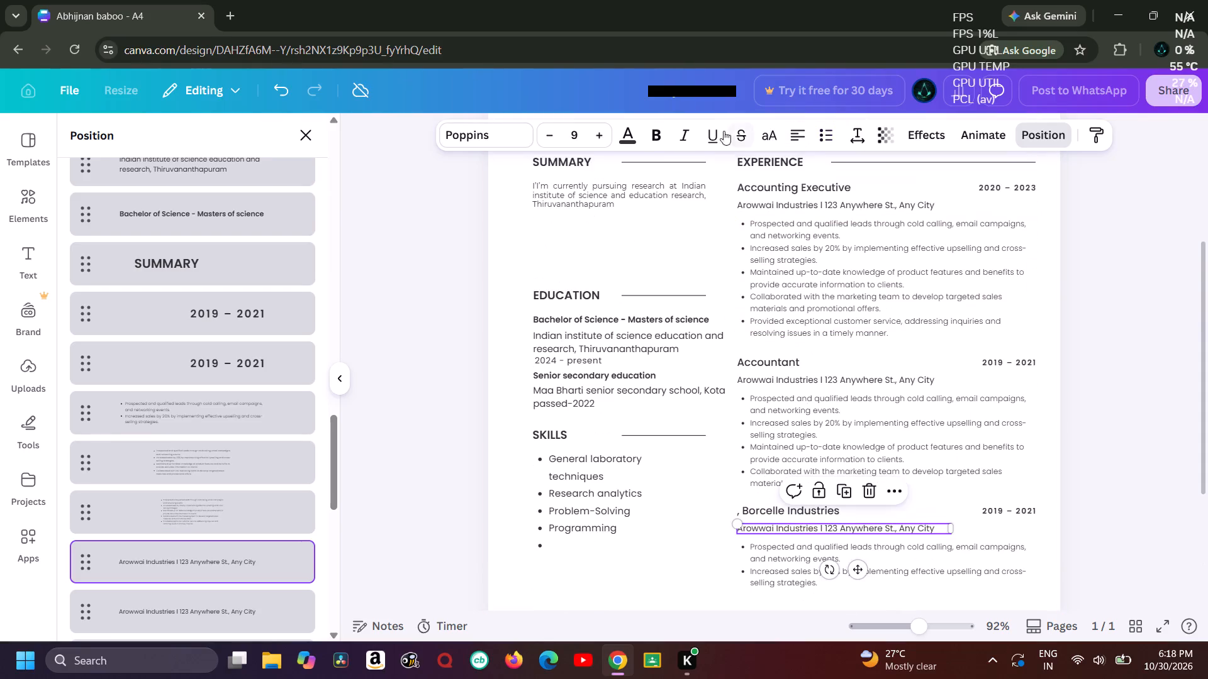
scroll(885, 221, "up", 2)
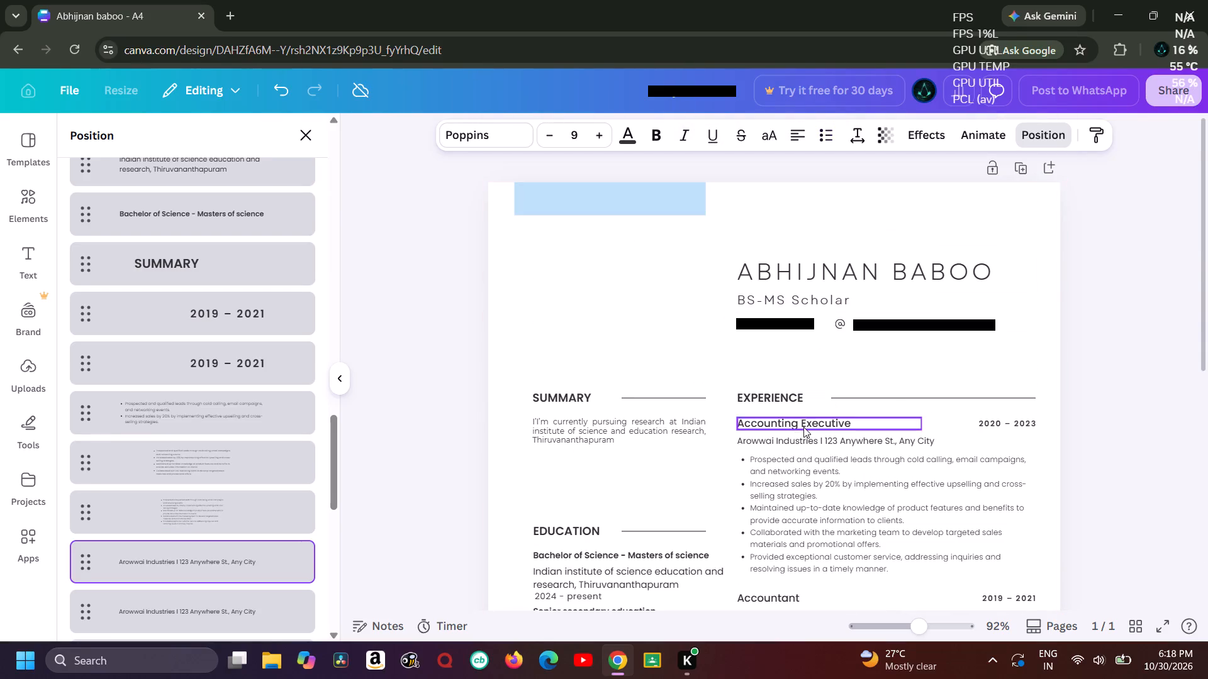
double_click(803, 427)
key("BackSpace")
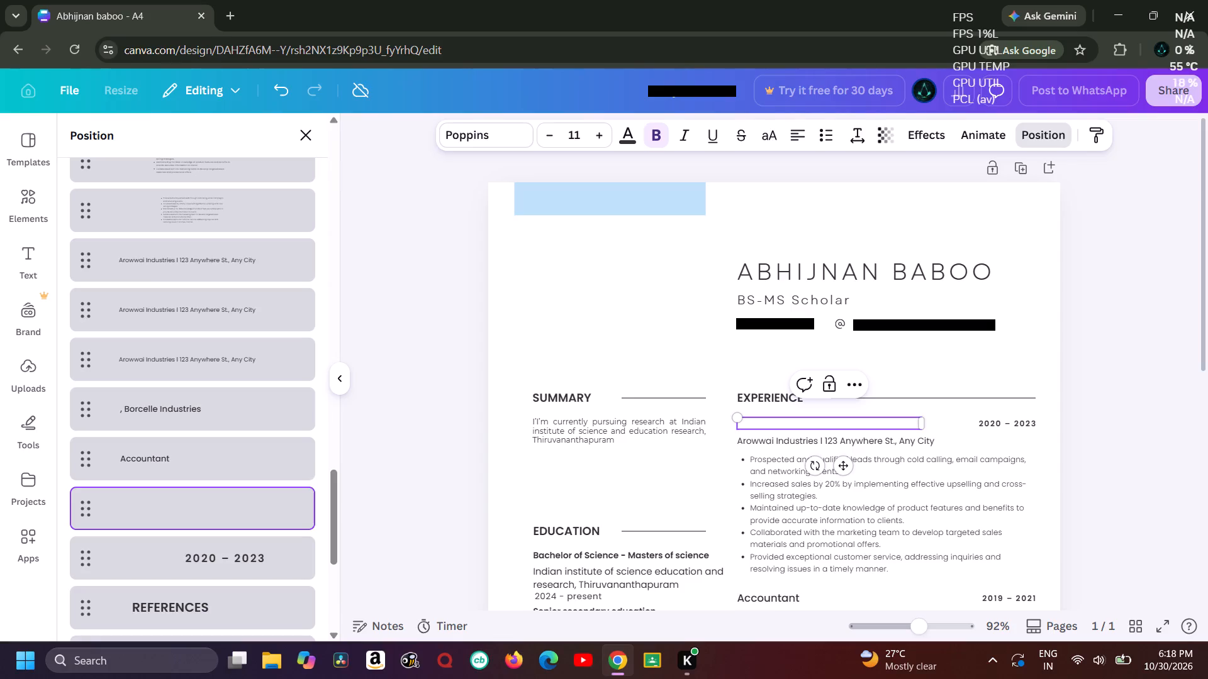
key("shift+i")
key("BackSpace")
key("shift+d")
key("shift+r")
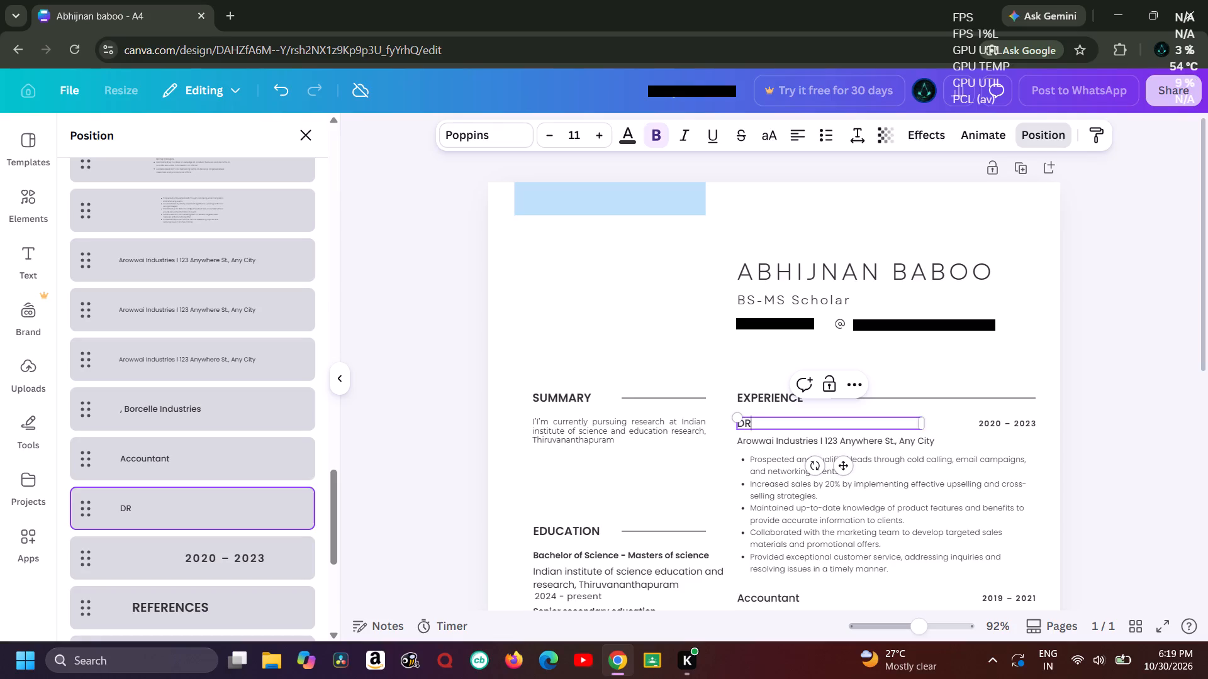
key("space")
type("kms")
key("space")
type("lab")
key("space")
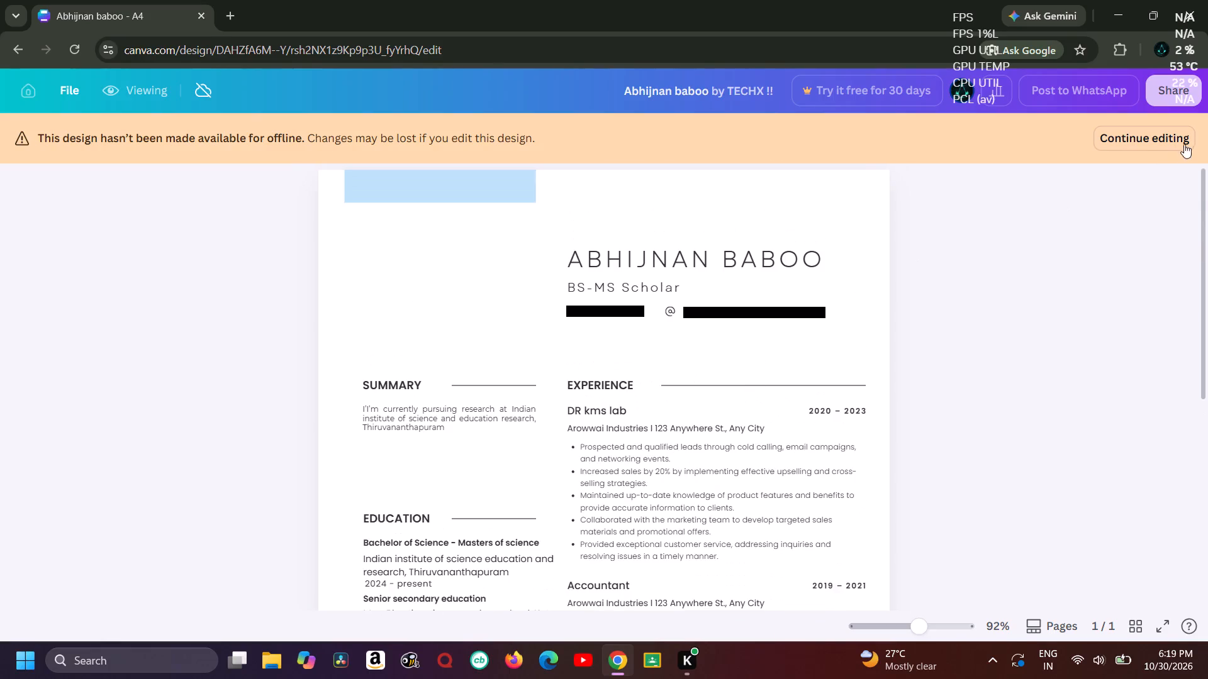
left_click(1173, 135)
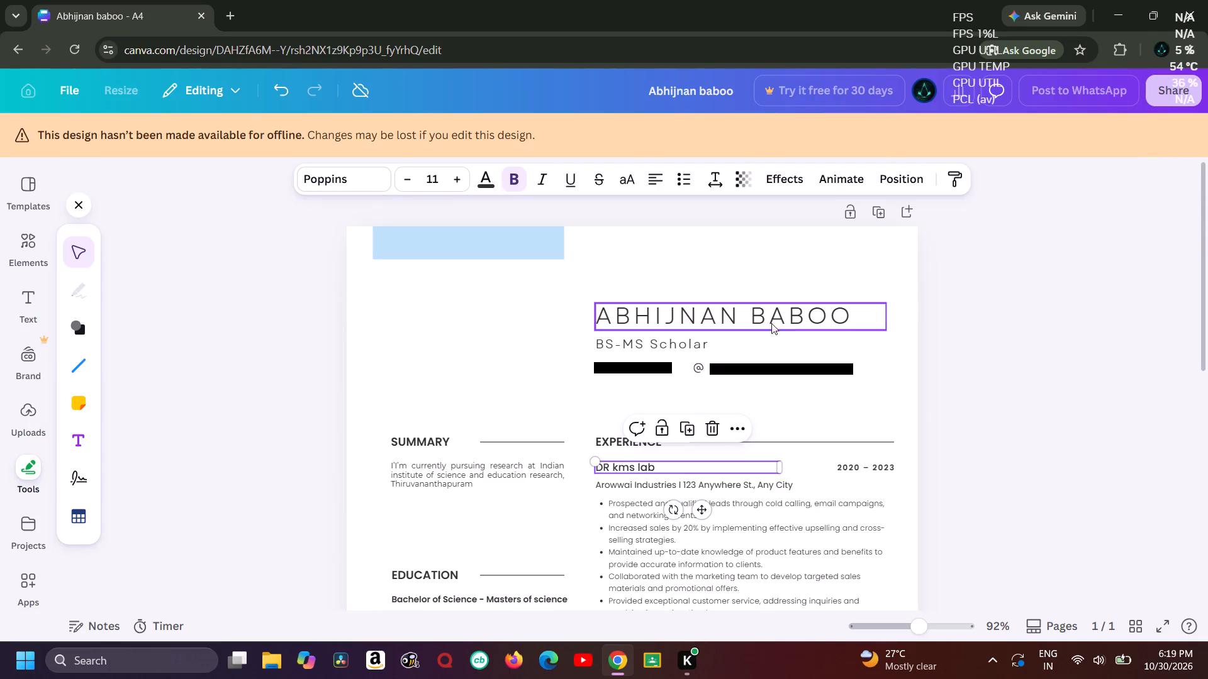
Remove the "Accountant" Experience entry: clear its title, company line and 2019 – 2021 date, and delete its bullet list.
scroll(807, 355, "up", 2)
scroll(807, 356, "down", 2)
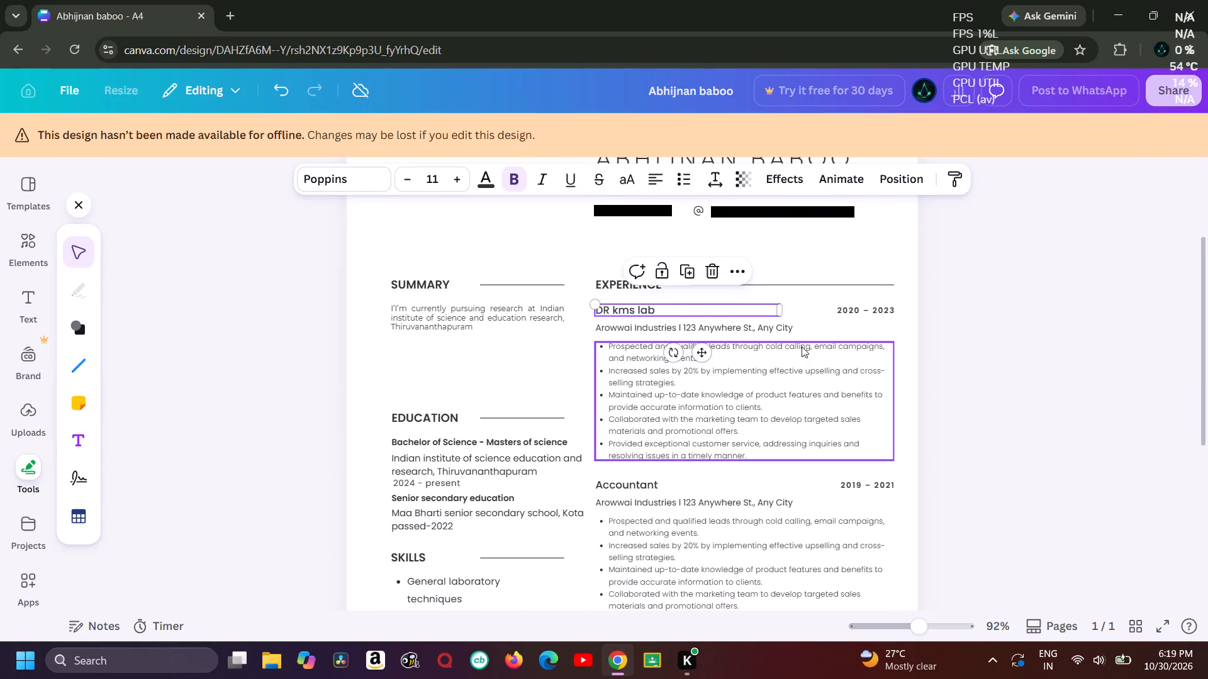
scroll(802, 346, "down", 1)
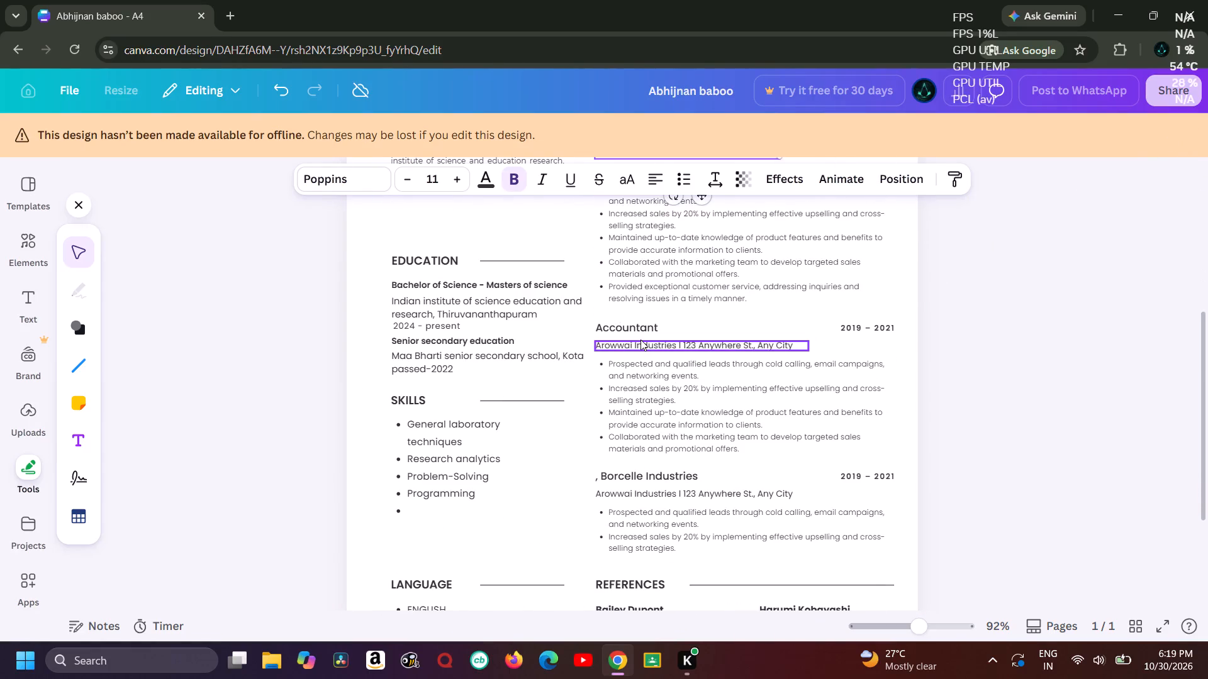
double_click(646, 327)
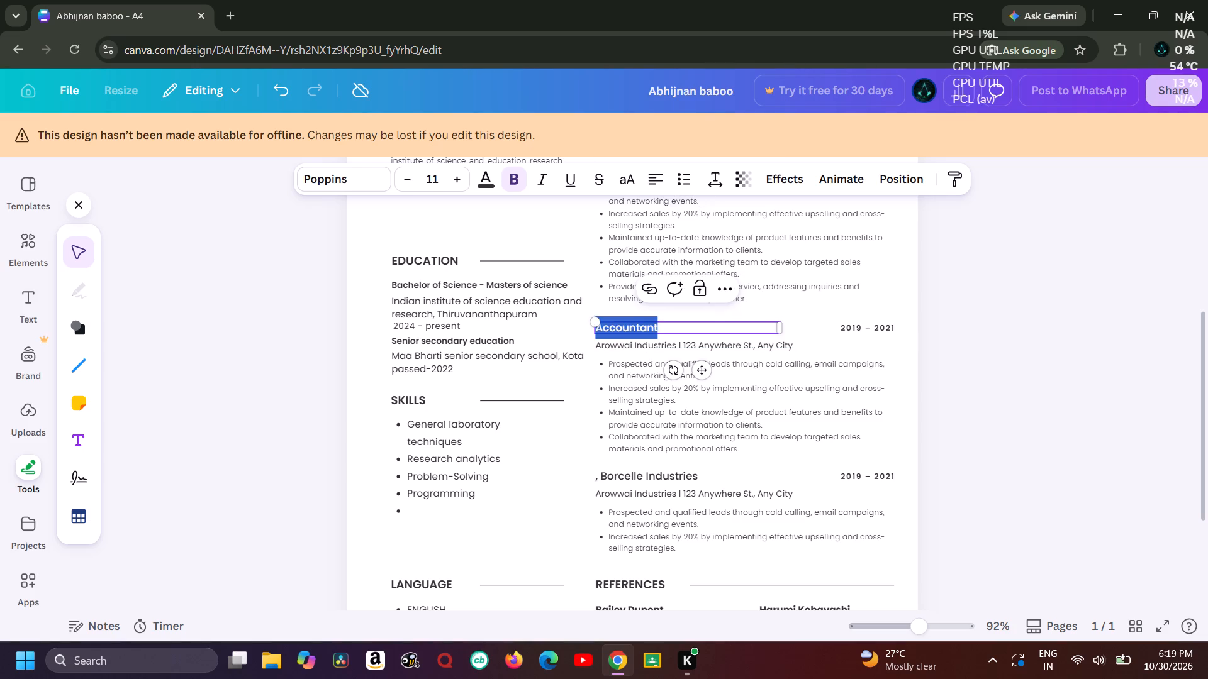
key("BackSpace")
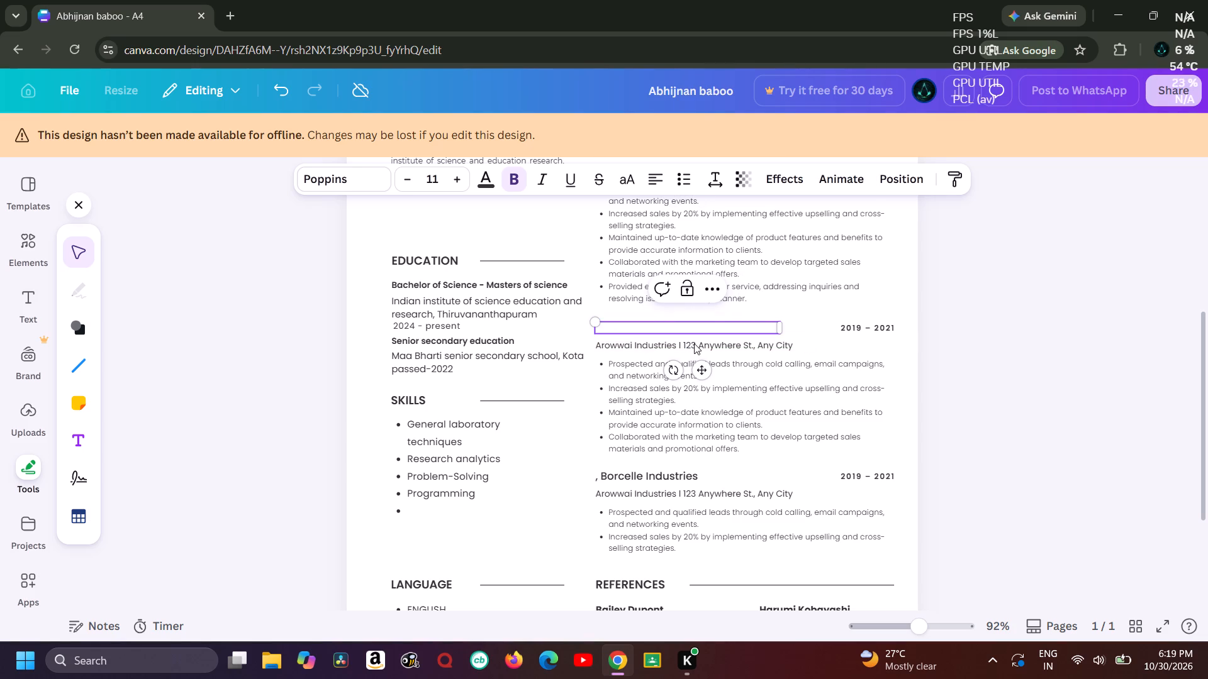
double_click(694, 343)
double_click(694, 347)
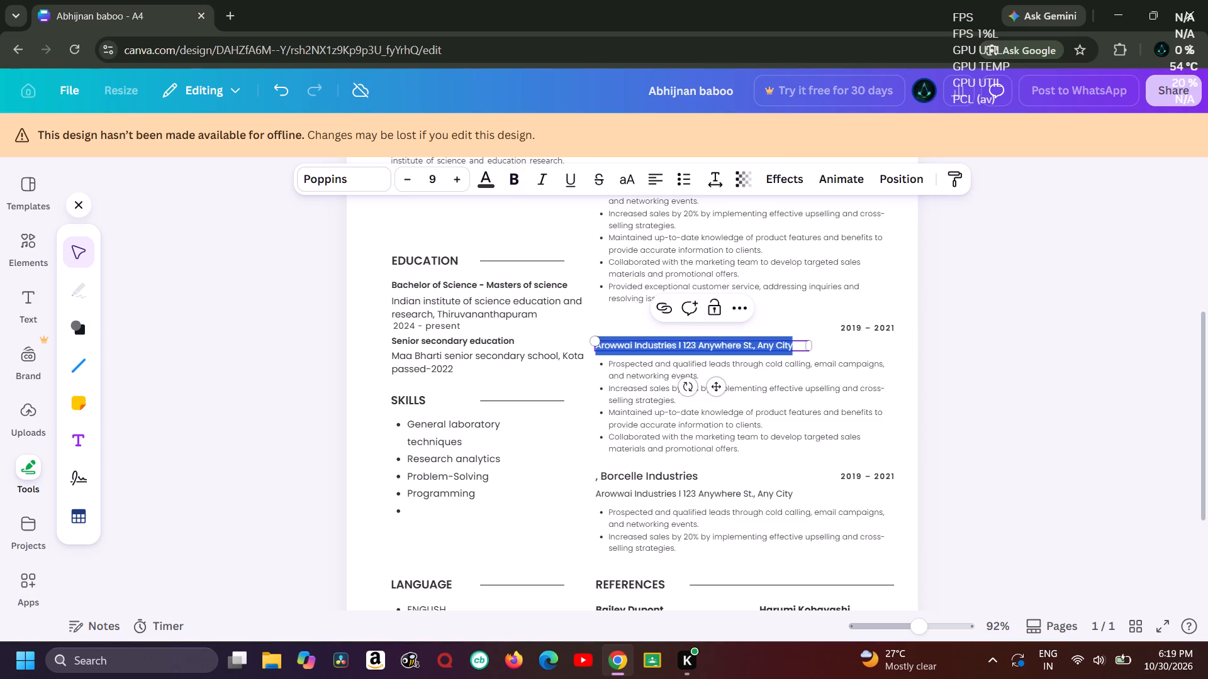
key("BackSpace")
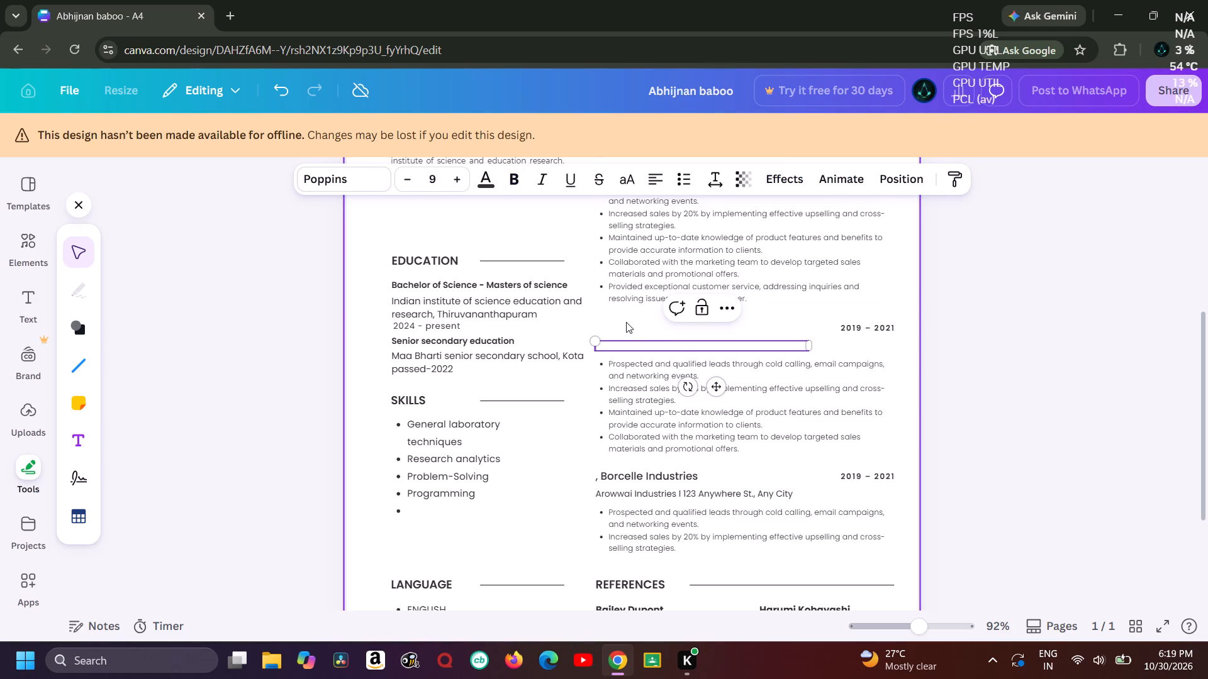
double_click(626, 323)
left_click(622, 323)
double_click(868, 328)
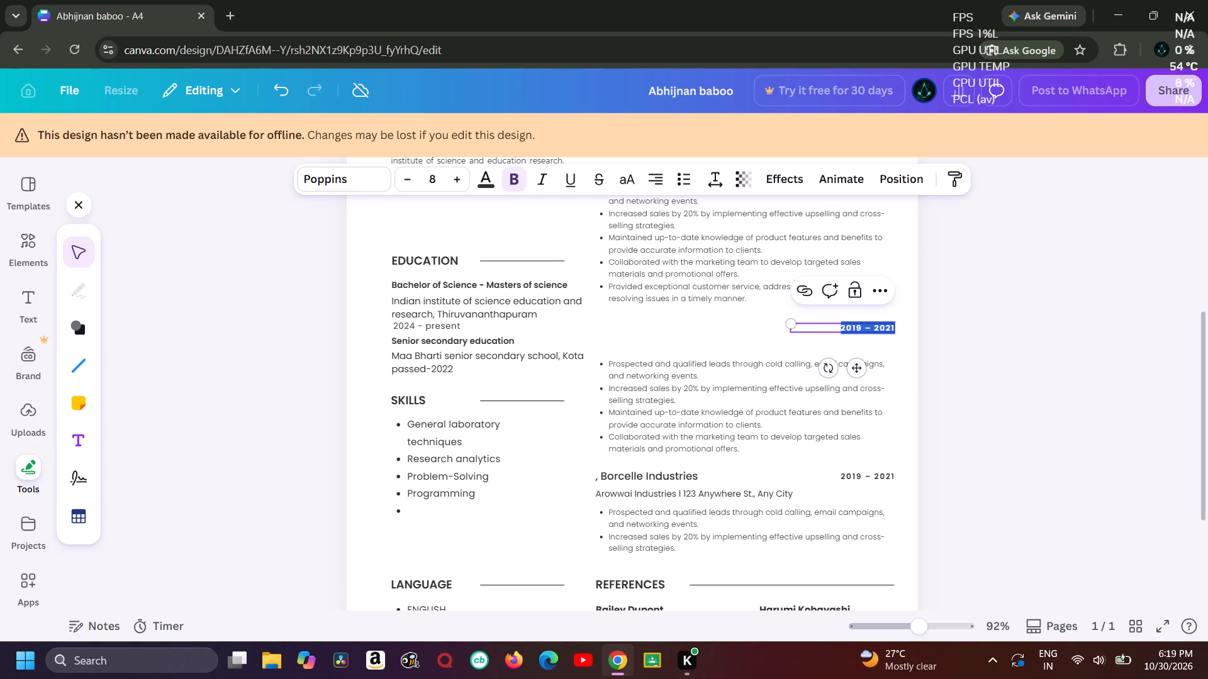
key("BackSpace")
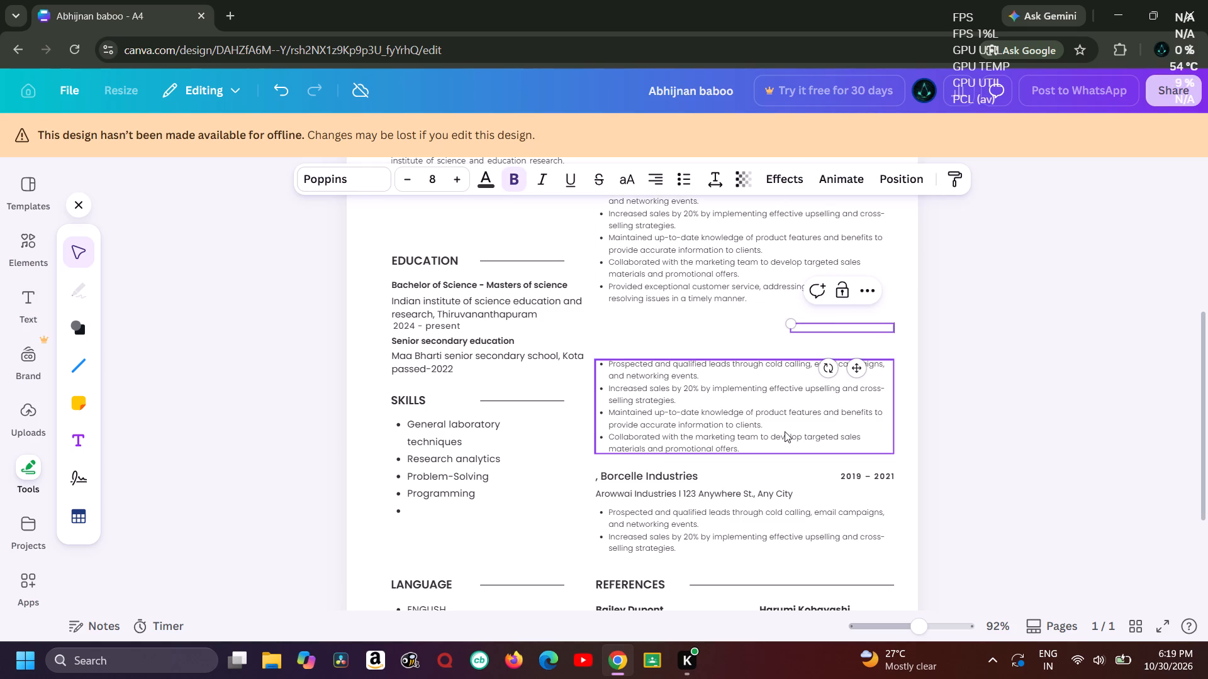
left_click(744, 439)
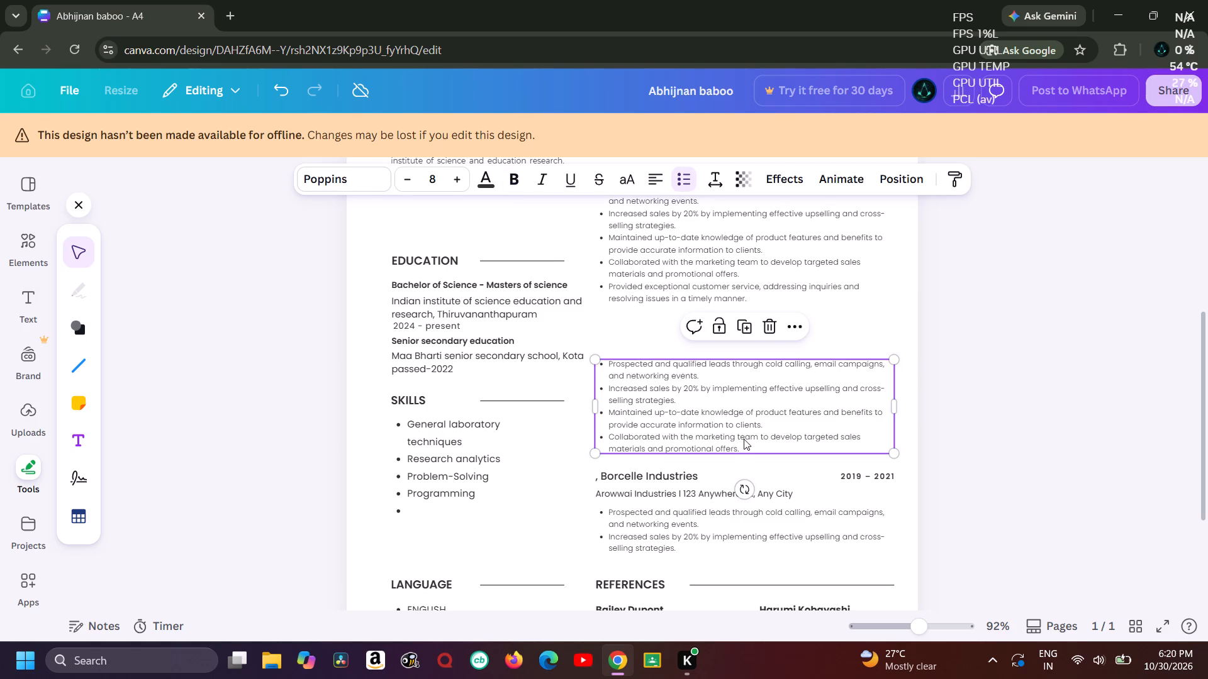
left_click(773, 329)
Delete the third Experience entry, including the "Borcelle Industries" title, its date, bullet list and company line.
left_click(705, 475)
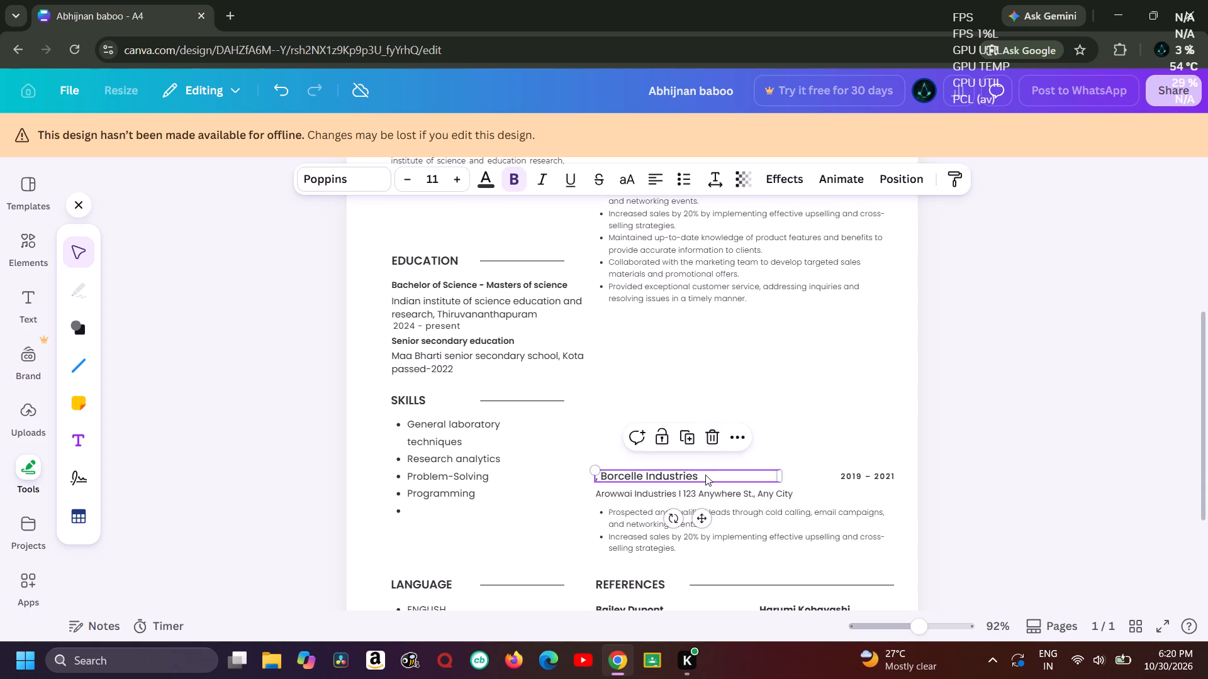
left_click(713, 436)
left_click(850, 477)
left_click(866, 439)
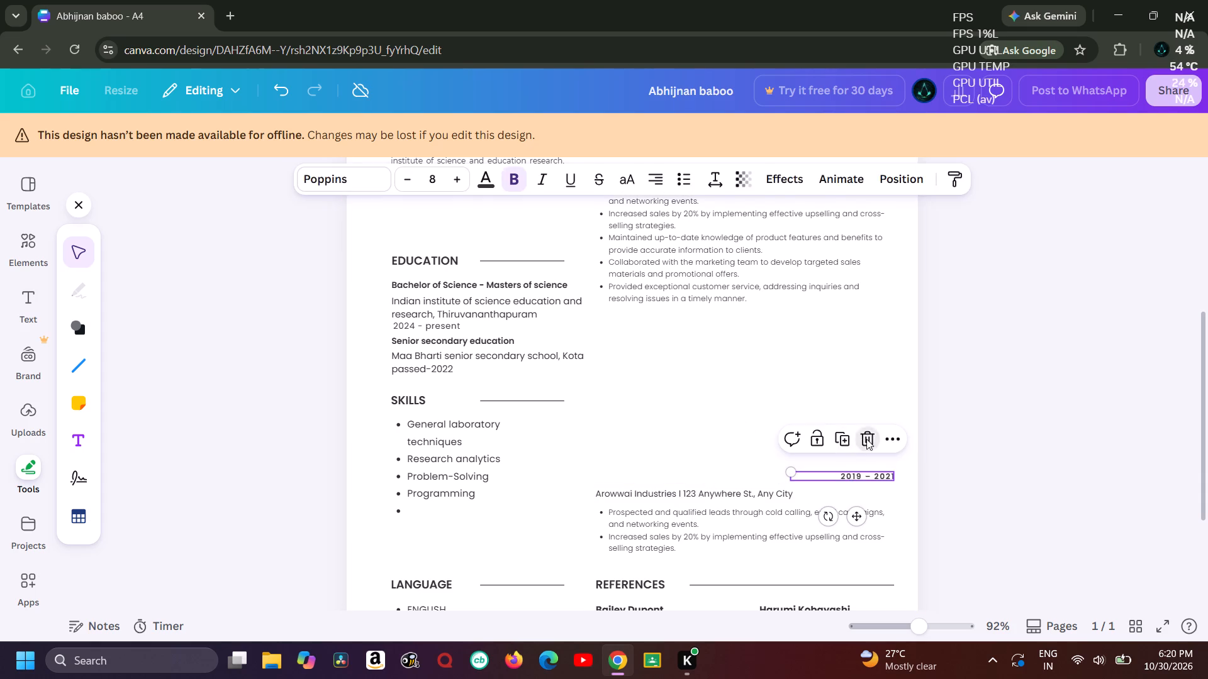
scroll(813, 450, "down", 1)
left_click(714, 444)
left_click(775, 394)
left_click(729, 419)
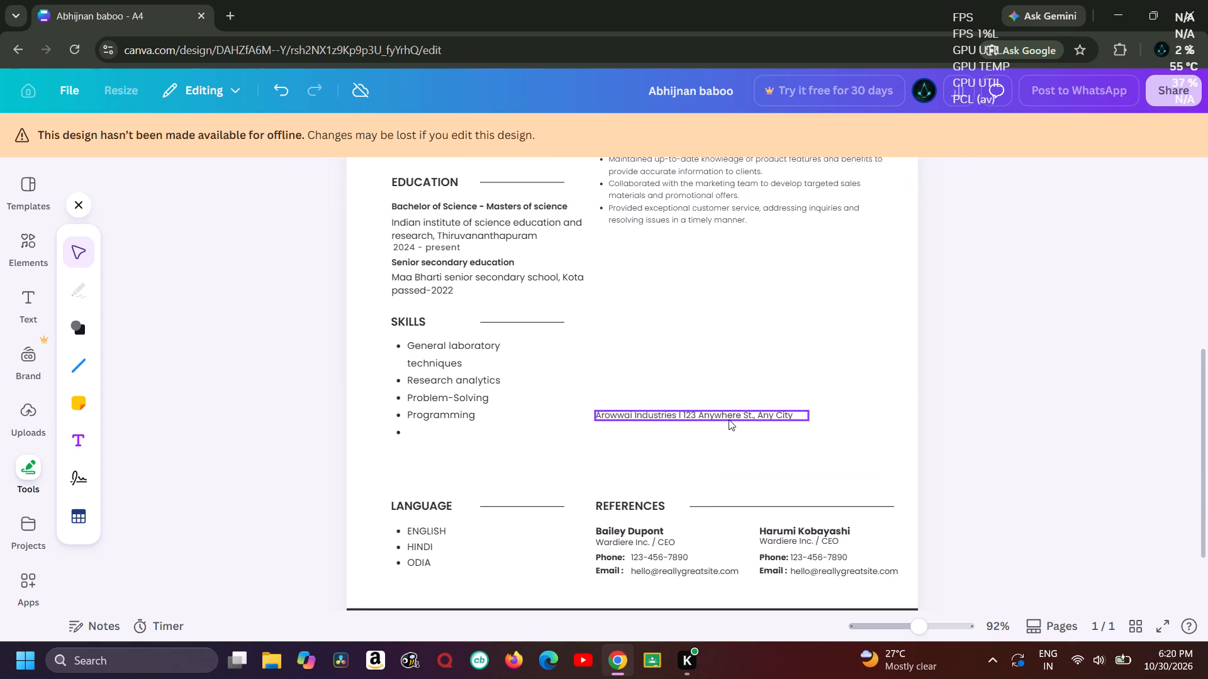
left_click(725, 384)
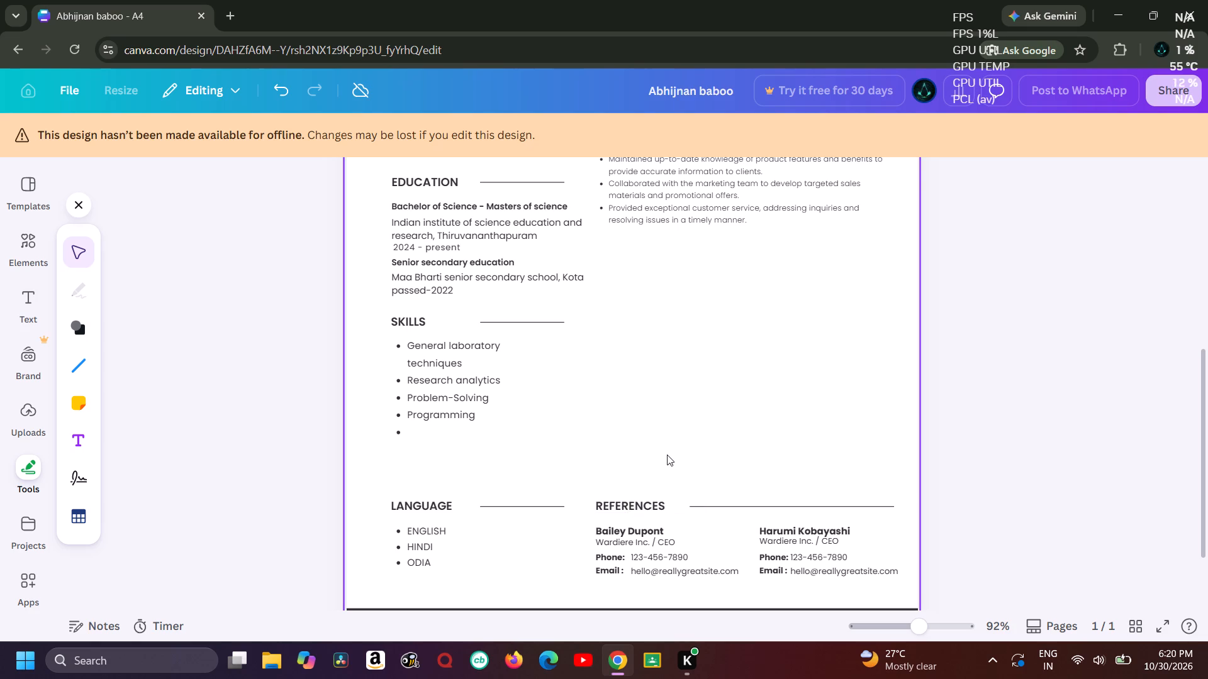
Enter "computer" in the empty last bullet of the Skills list.
scroll(667, 455, "up", 2)
scroll(577, 528, "down", 1)
left_click(421, 509)
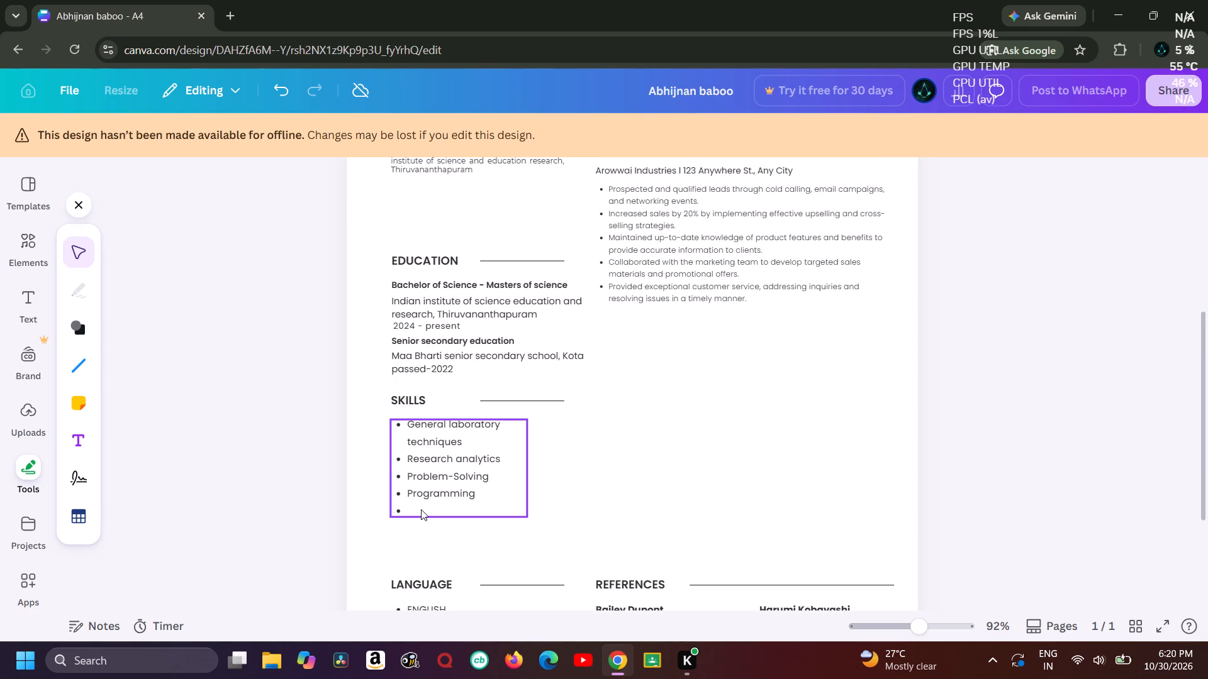
left_click(421, 509)
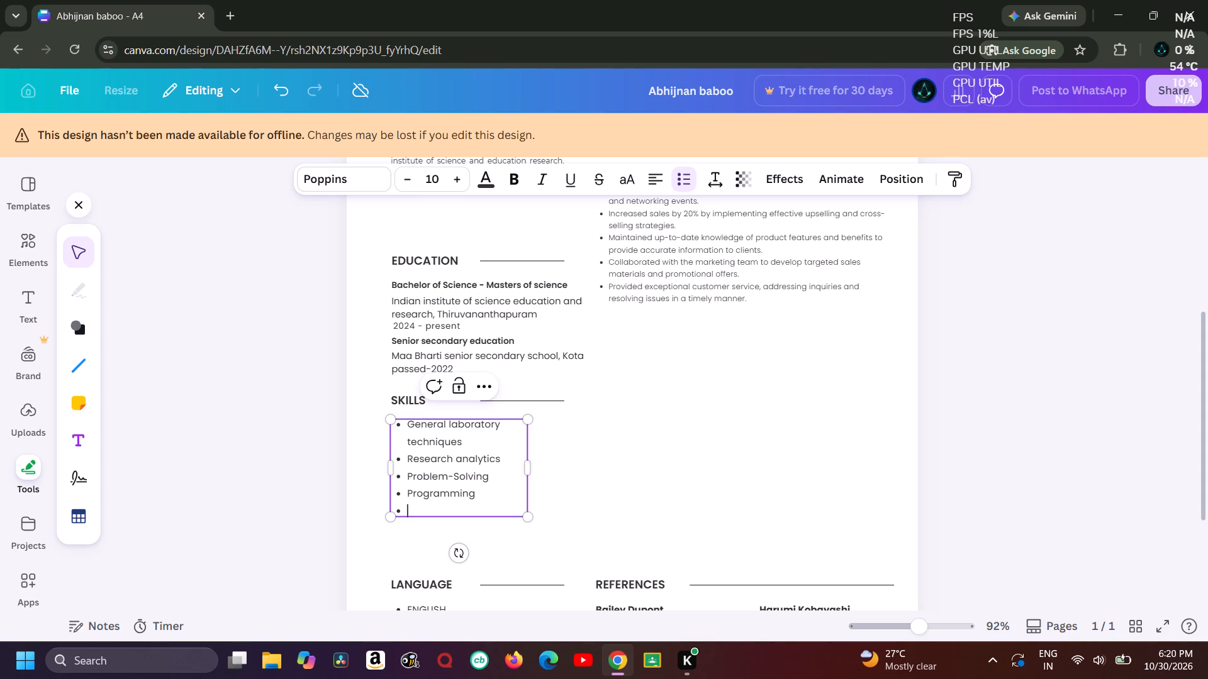
left_click(437, 510)
type("com")
type("puter")
key("space")
key("alt+x")
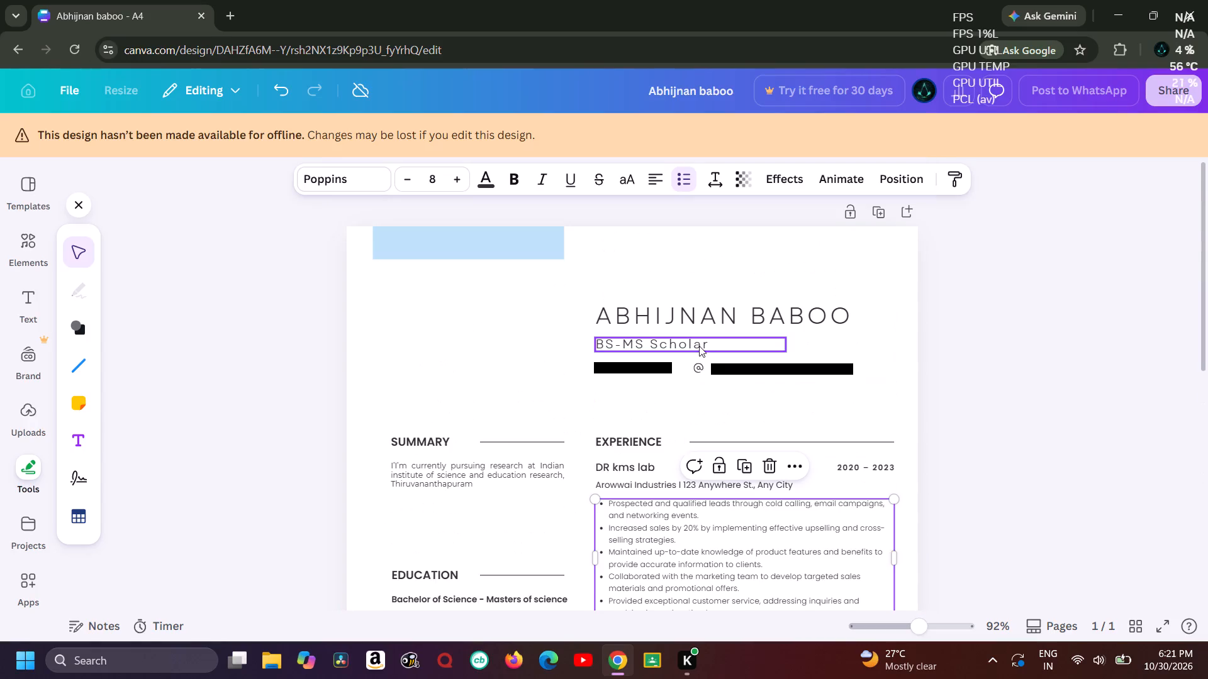
scroll(699, 346, "up", 1)
left_click(523, 243)
left_click(523, 243)
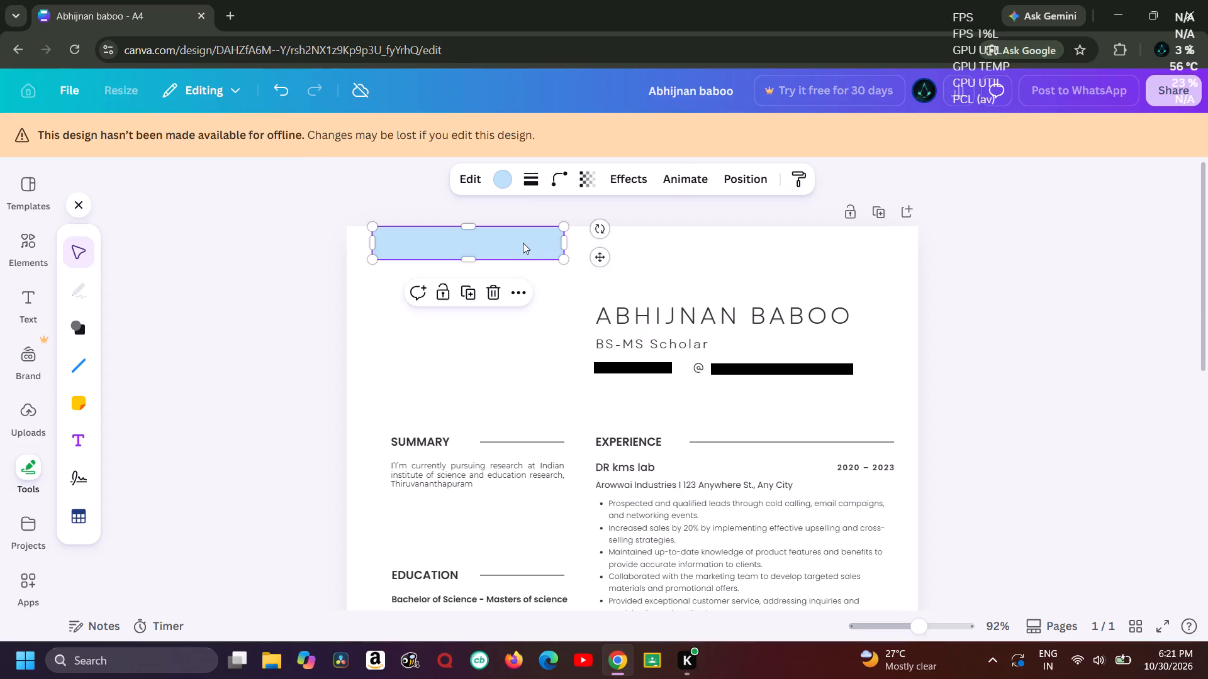
left_click(497, 176)
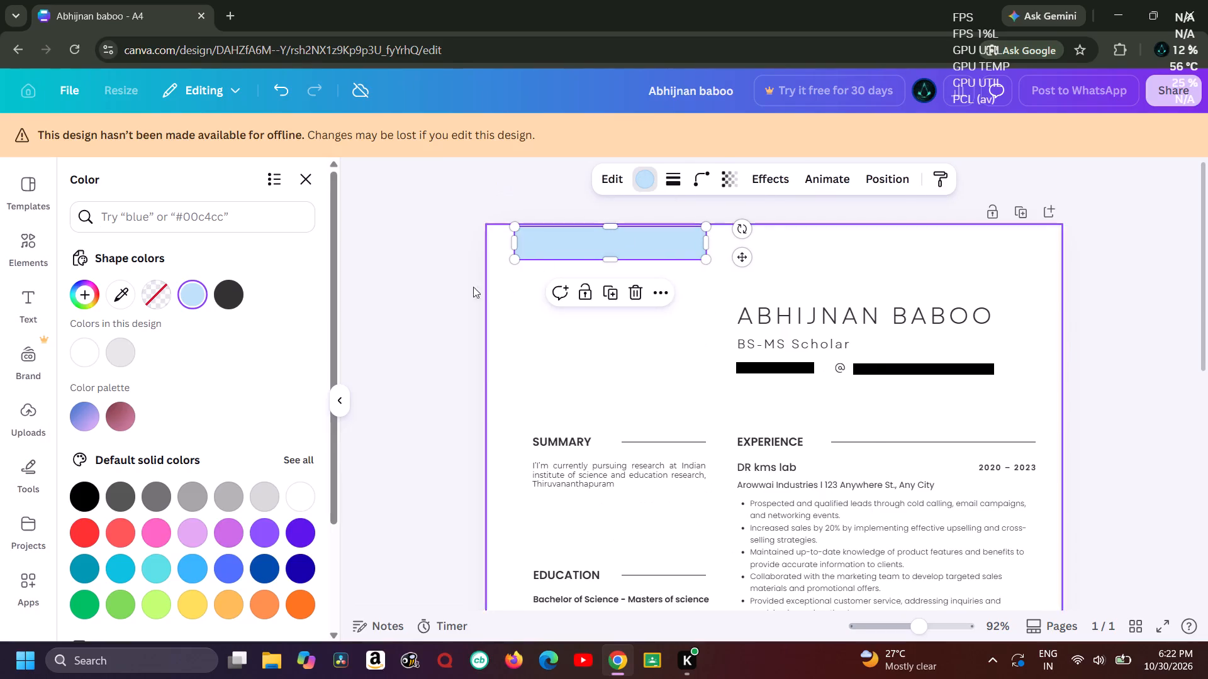
scroll(272, 468, "down", 2)
left_click(304, 428)
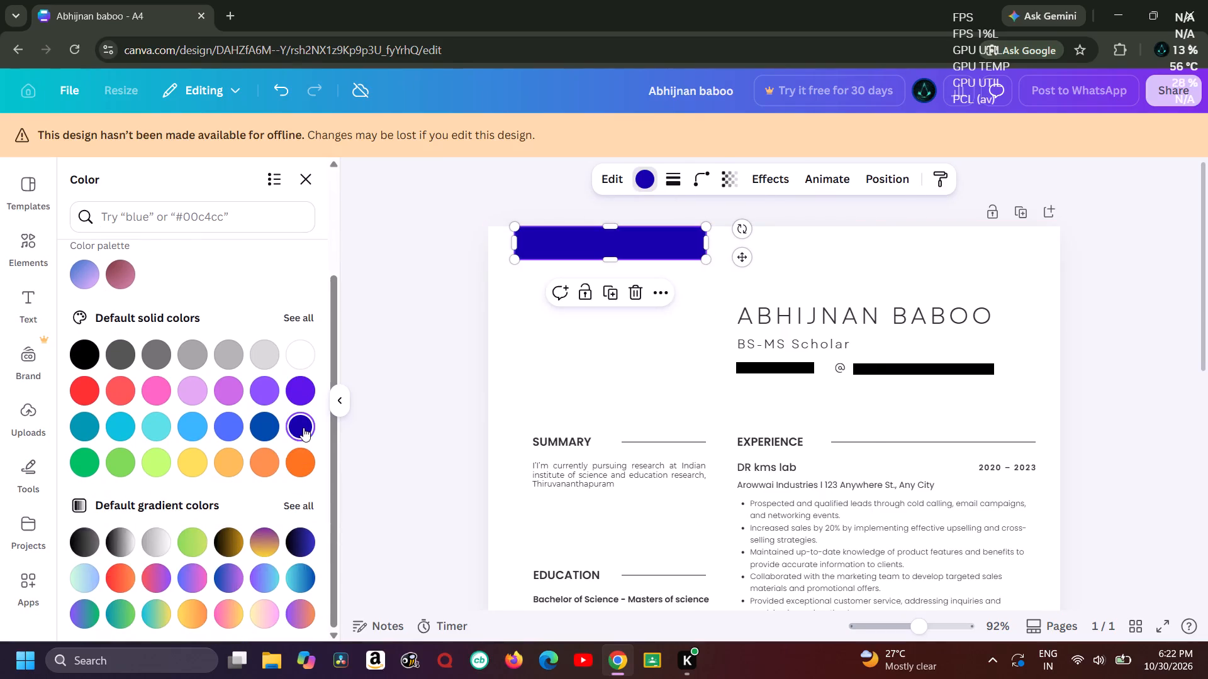
scroll(260, 480, "down", 1)
left_click(225, 541)
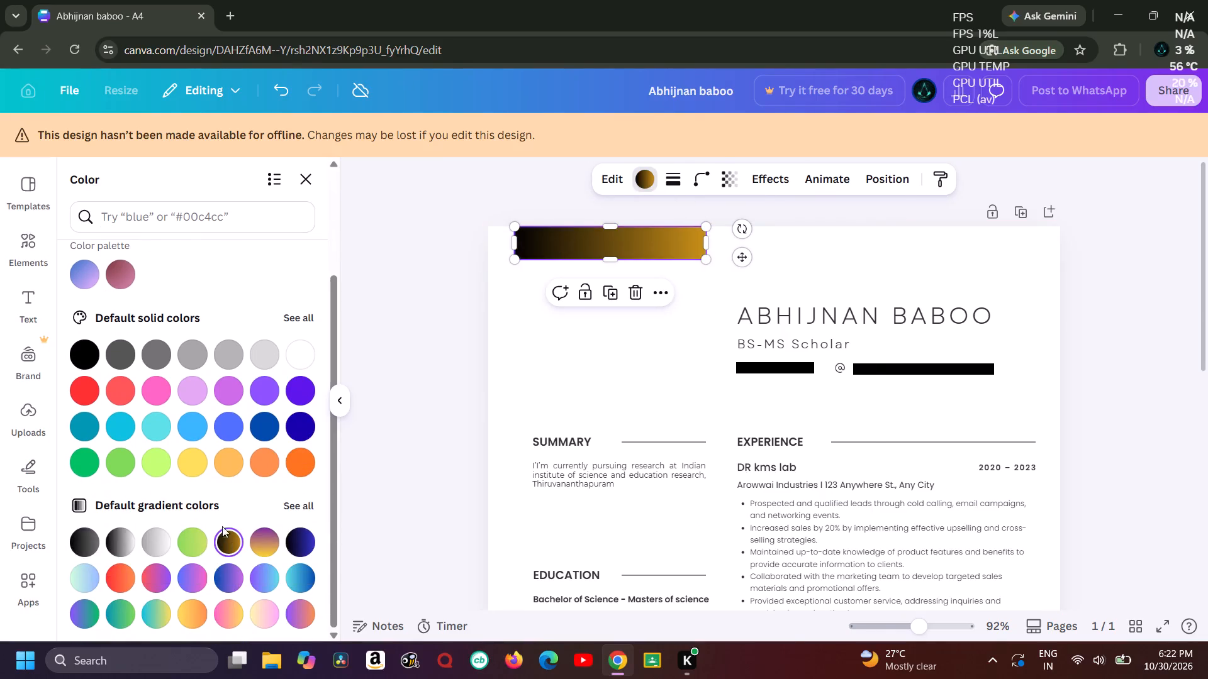
scroll(220, 468, "down", 1)
left_click(305, 543)
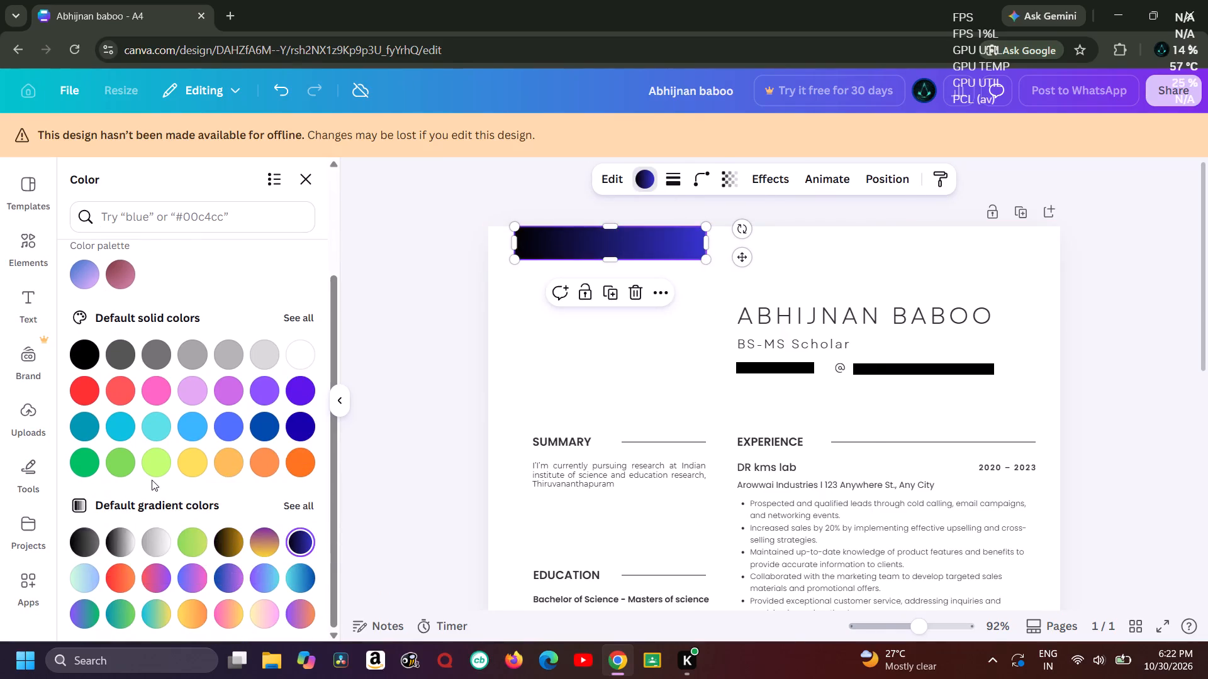
scroll(152, 480, "down", 3)
left_click(90, 543)
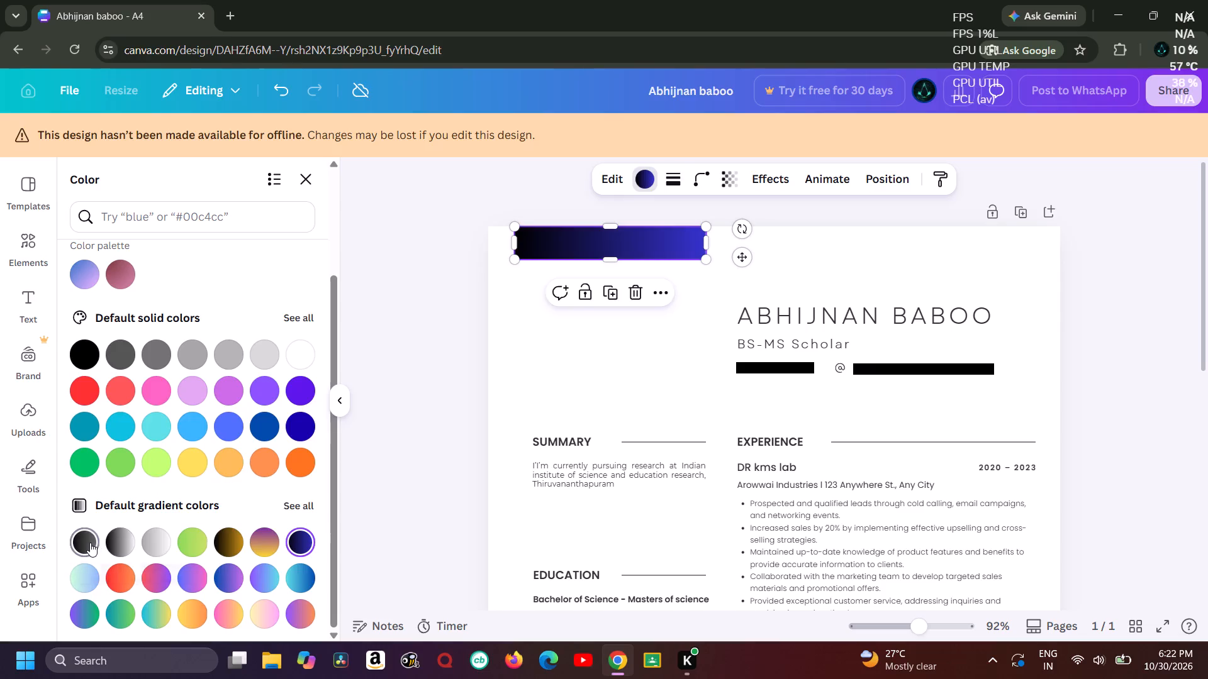
left_click(653, 389)
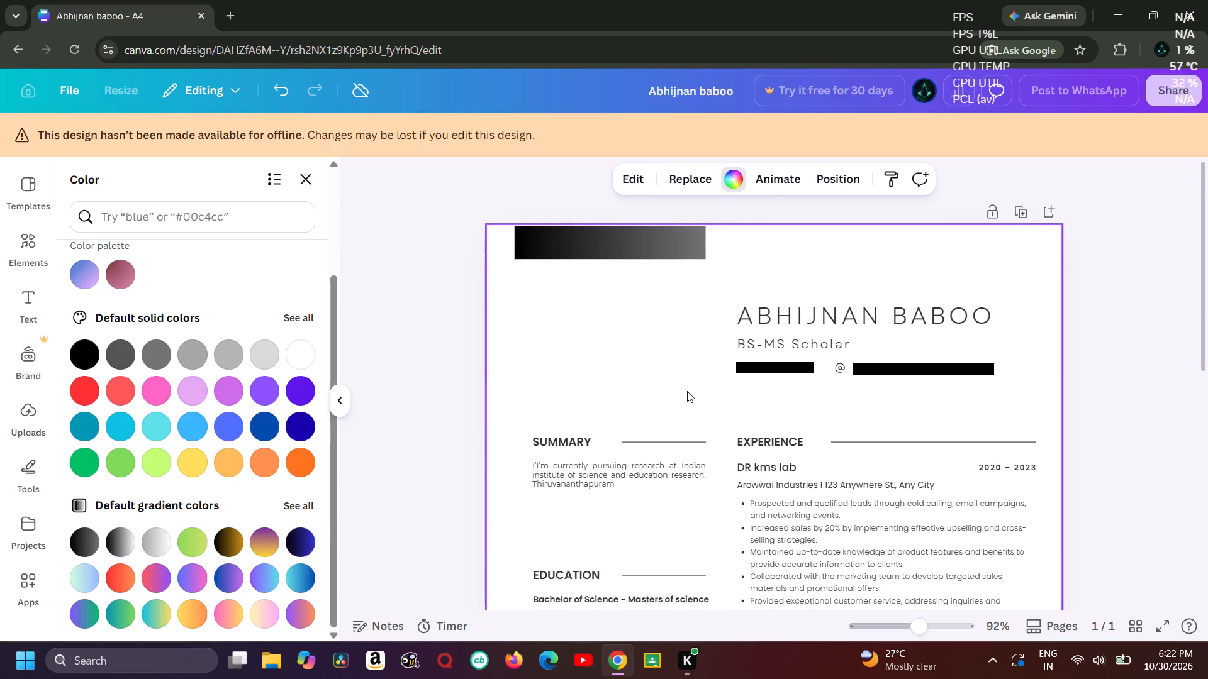
Replace the Experience entry title "DR kms lab" with "Research internship at KMS lab", keeping it on one line.
scroll(687, 392, "down", 4)
scroll(747, 394, "down", 4)
scroll(781, 400, "up", 4)
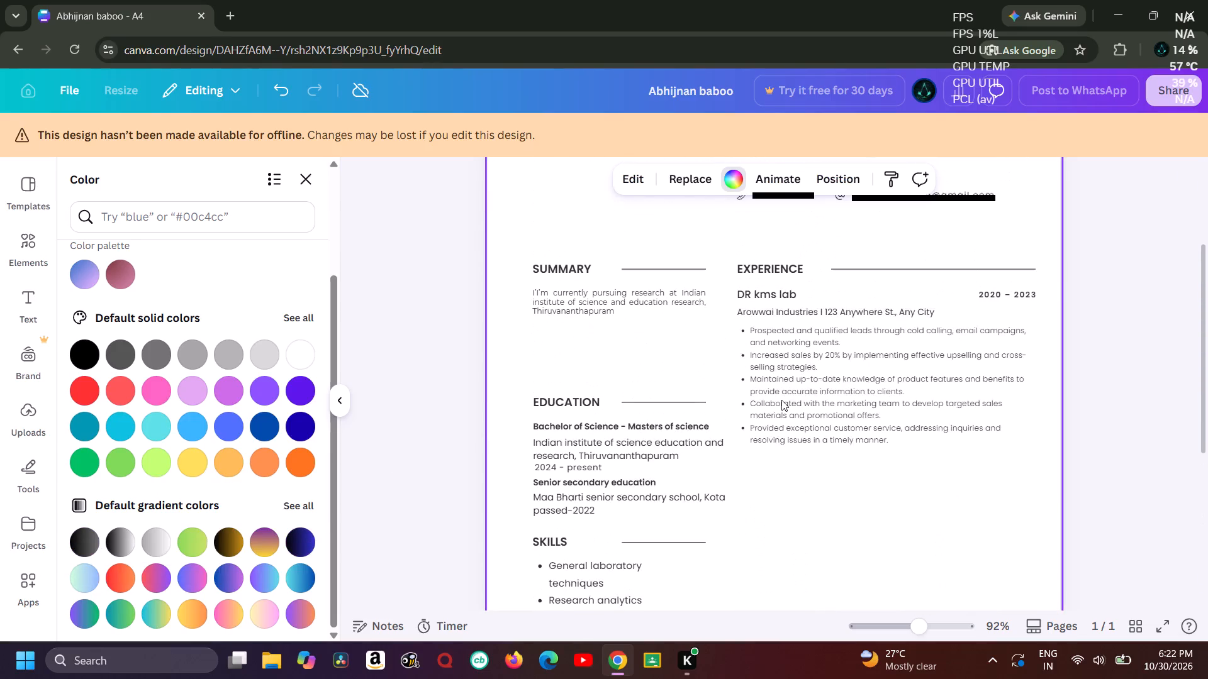
left_click(798, 295)
double_click(703, 296)
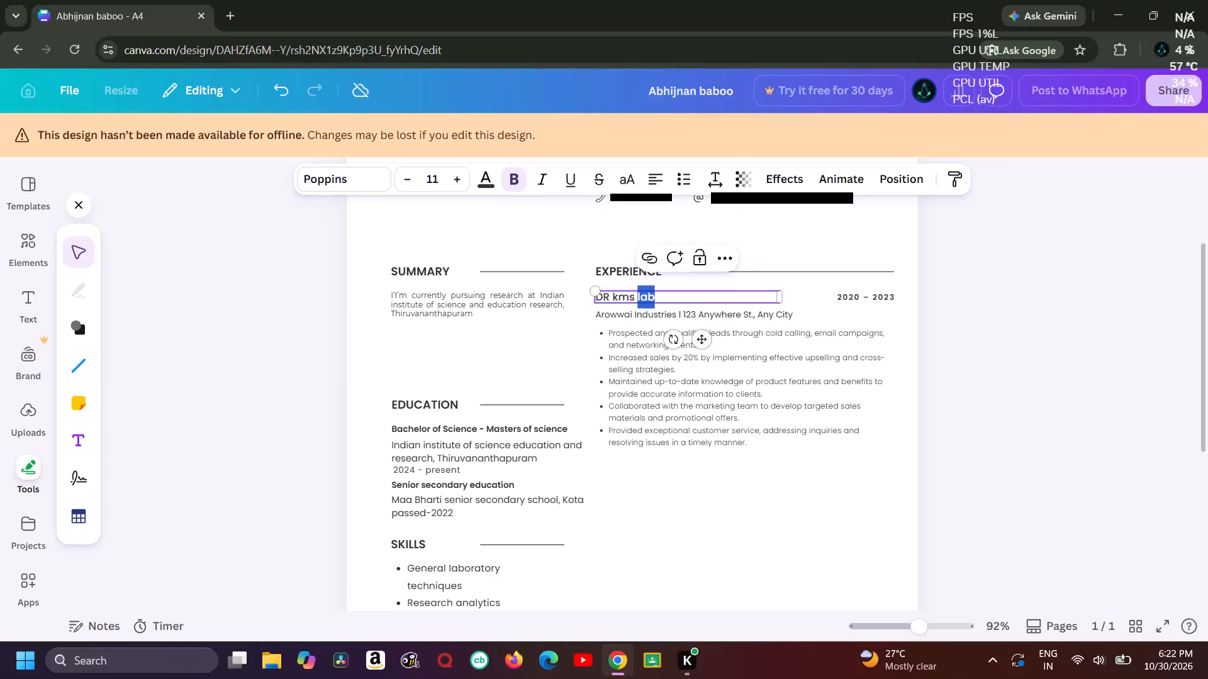
key("BackSpace")
key("BackSpace")
key("BackSpace")
key("BackSpace")
key("BackSpace")
key("BackSpace")
key("BackSpace")
key("BackSpace")
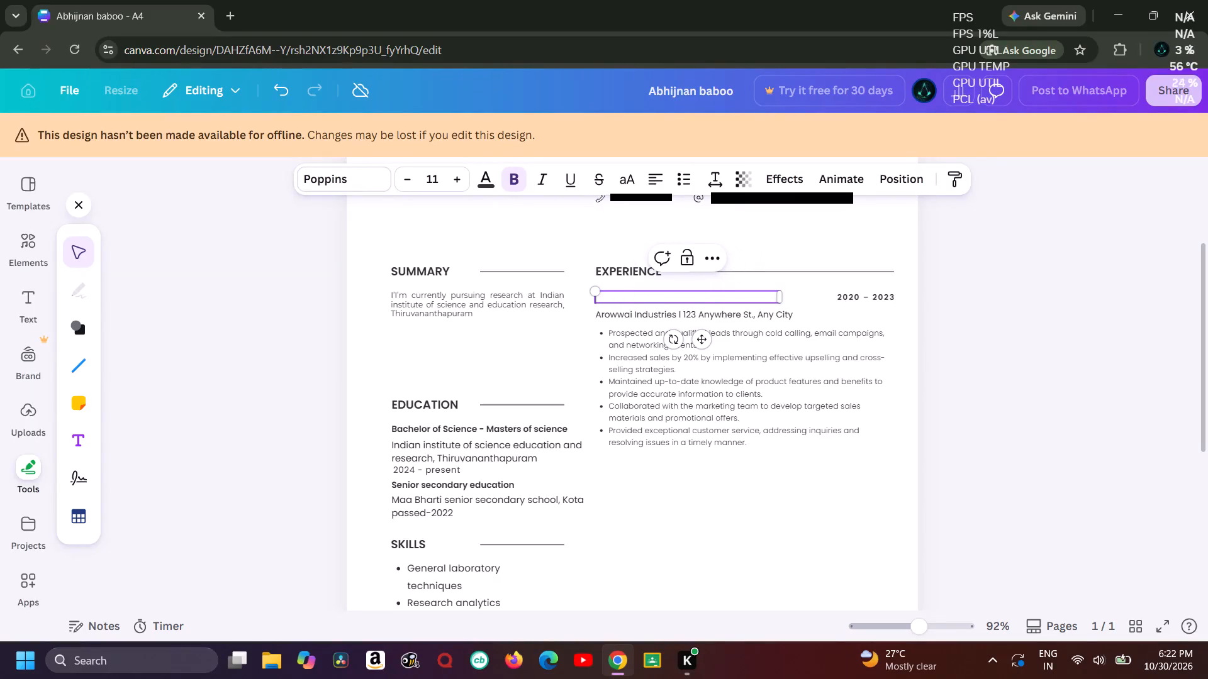
type("Research")
key("space")
type("in")
type("ternship at Dr")
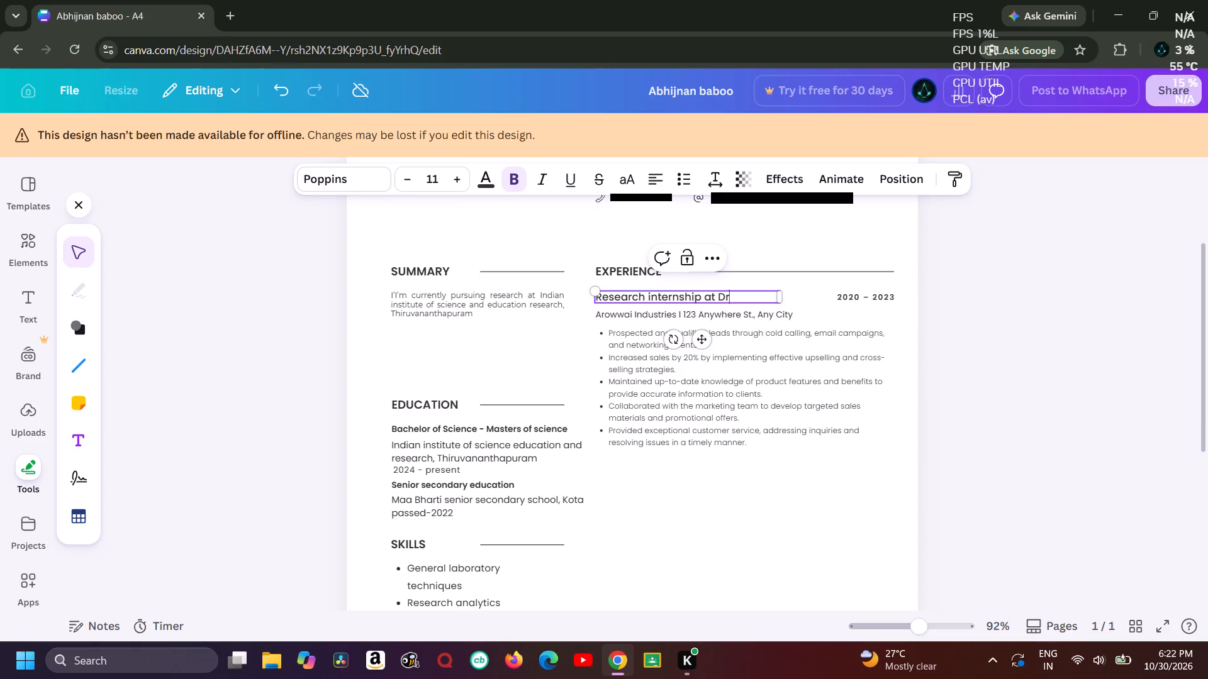
key("space")
type("Ka")
key("BackSpace")
key("BackSpace")
key("BackSpace")
key("BackSpace")
key("BackSpace")
type("KMS lab")
key("space")
key("Return")
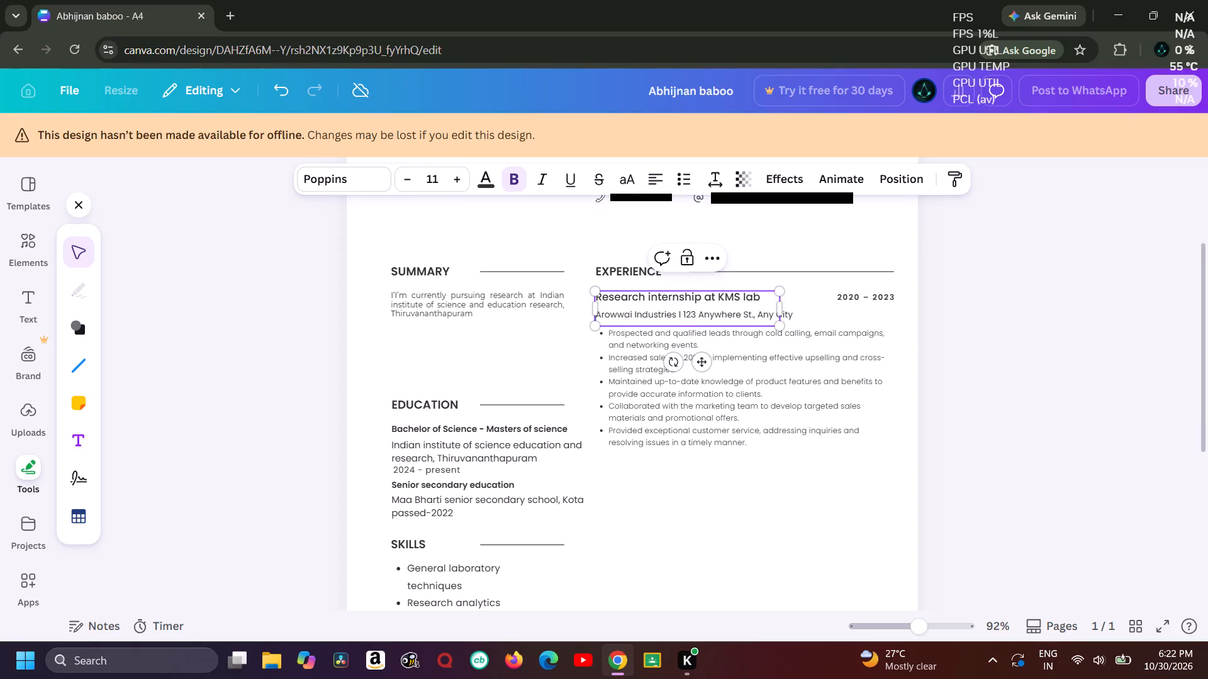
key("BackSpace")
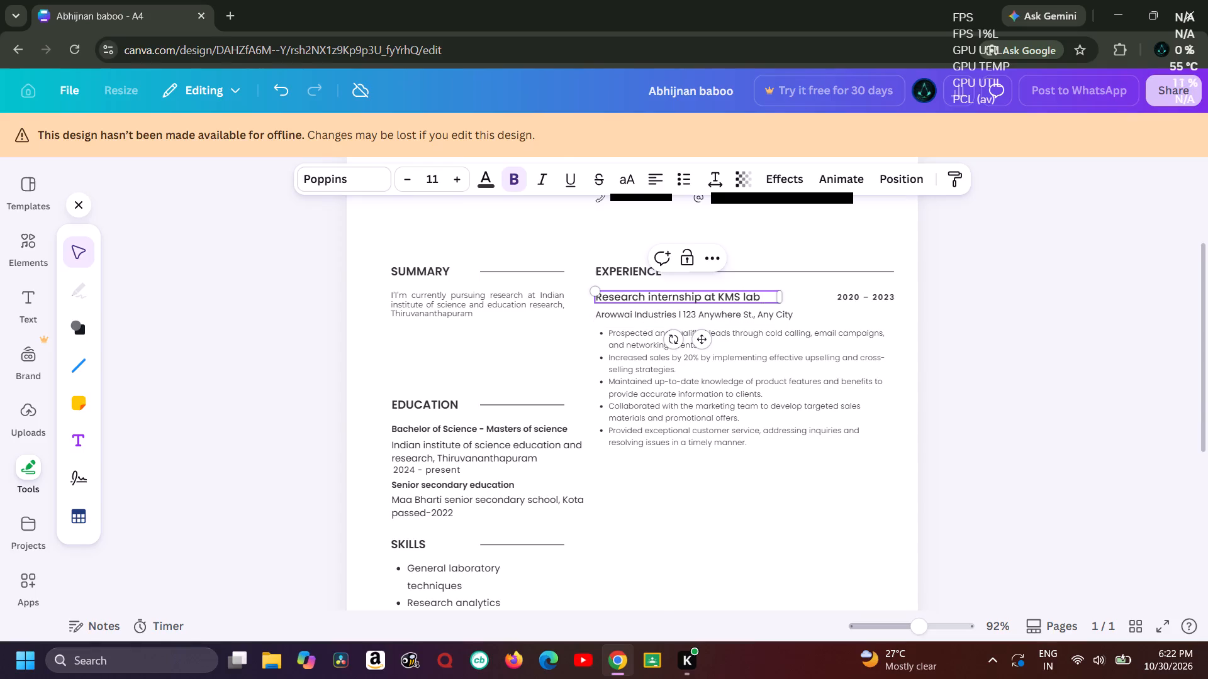
Check the design's account, editing mode, sharing and save status to find out whether the resume changes are saved.
scroll(891, 301, "up", 4)
scroll(819, 365, "up", 4)
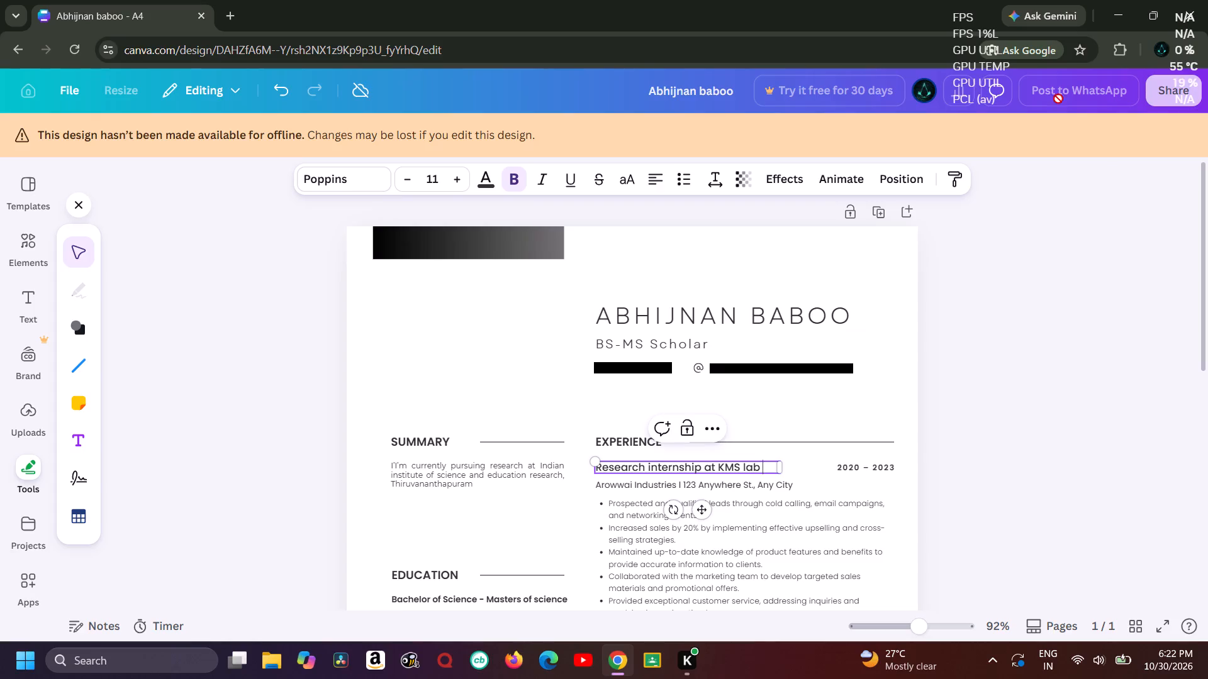
left_click(917, 92)
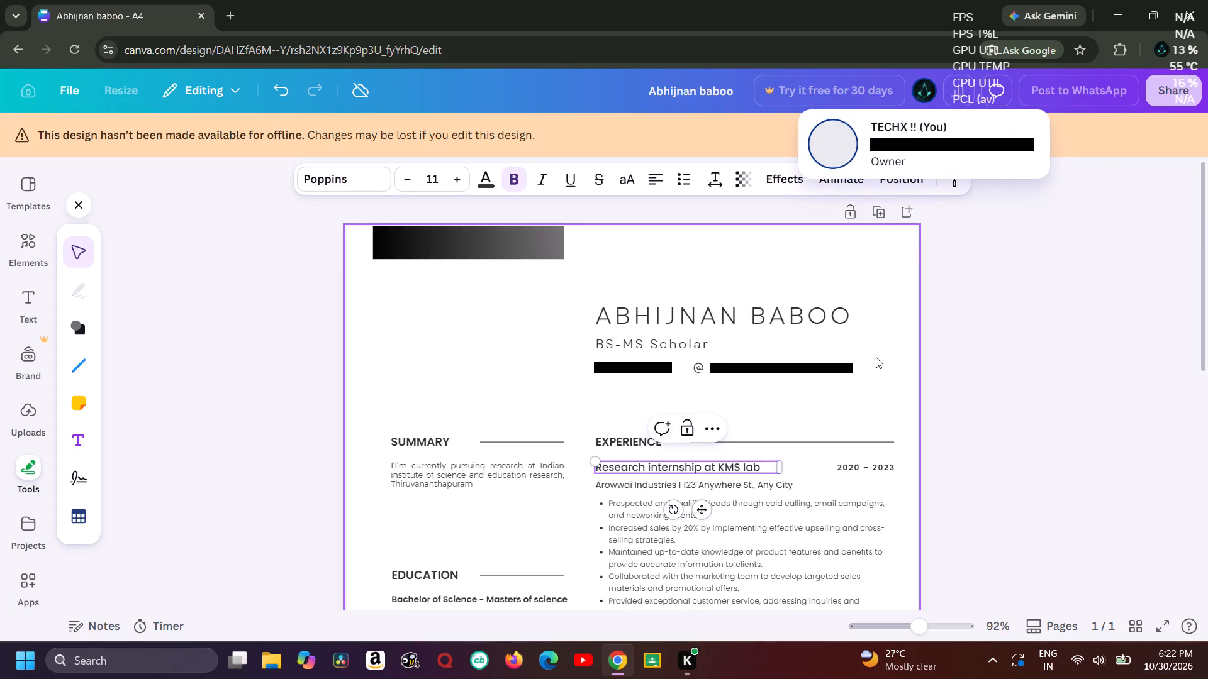
left_click(875, 333)
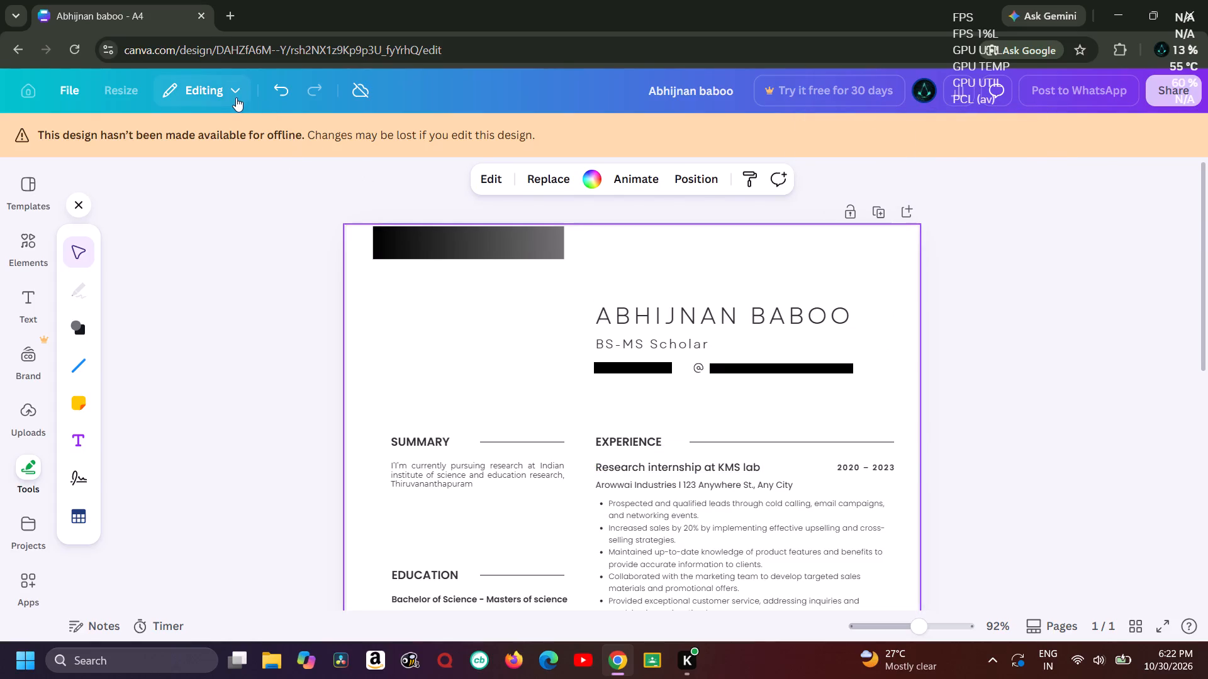
left_click(232, 87)
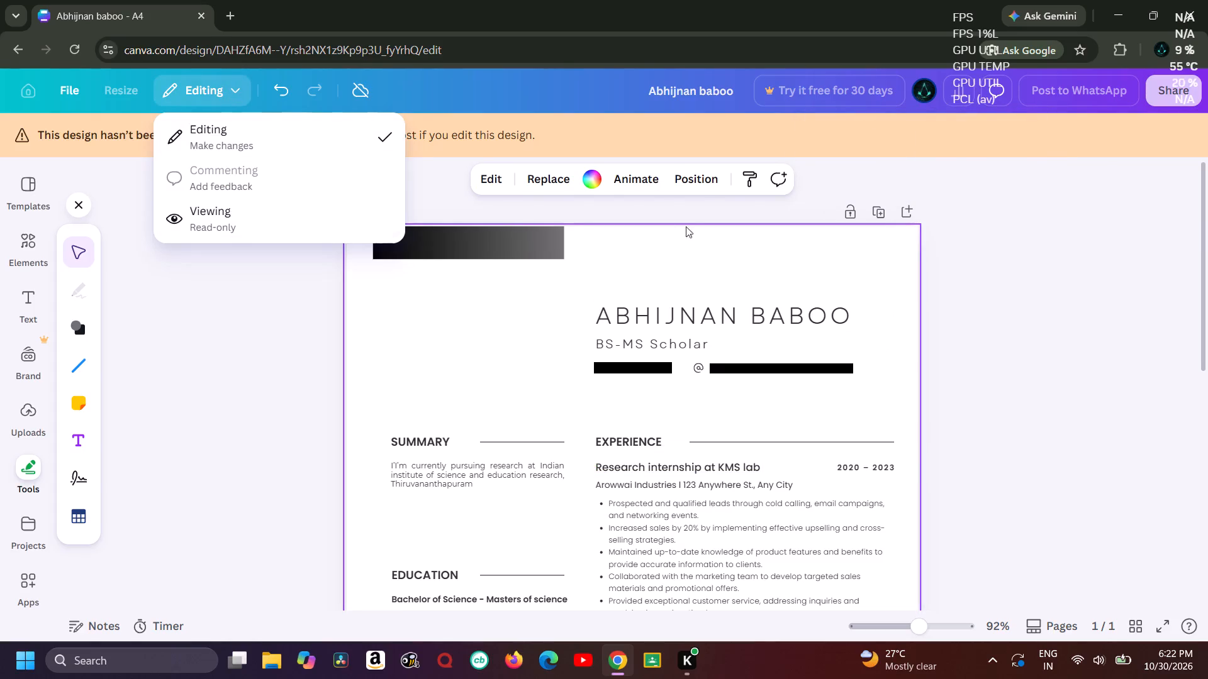
left_click(872, 275)
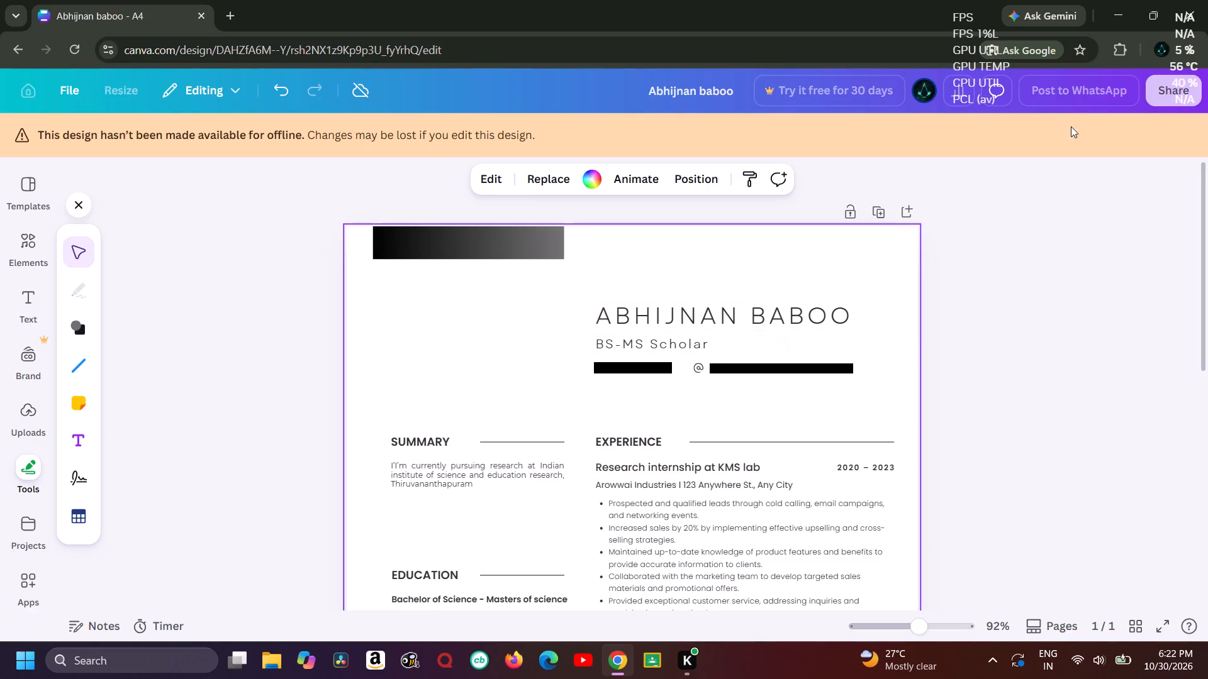
left_click(1170, 95)
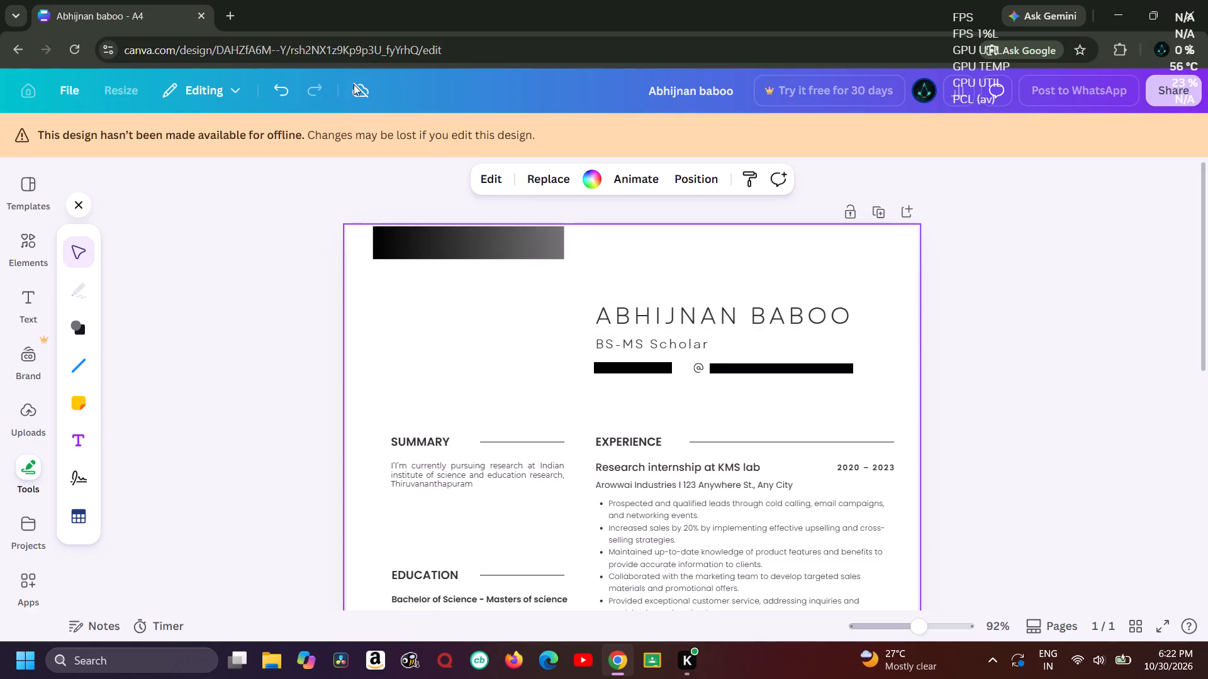
left_click(362, 89)
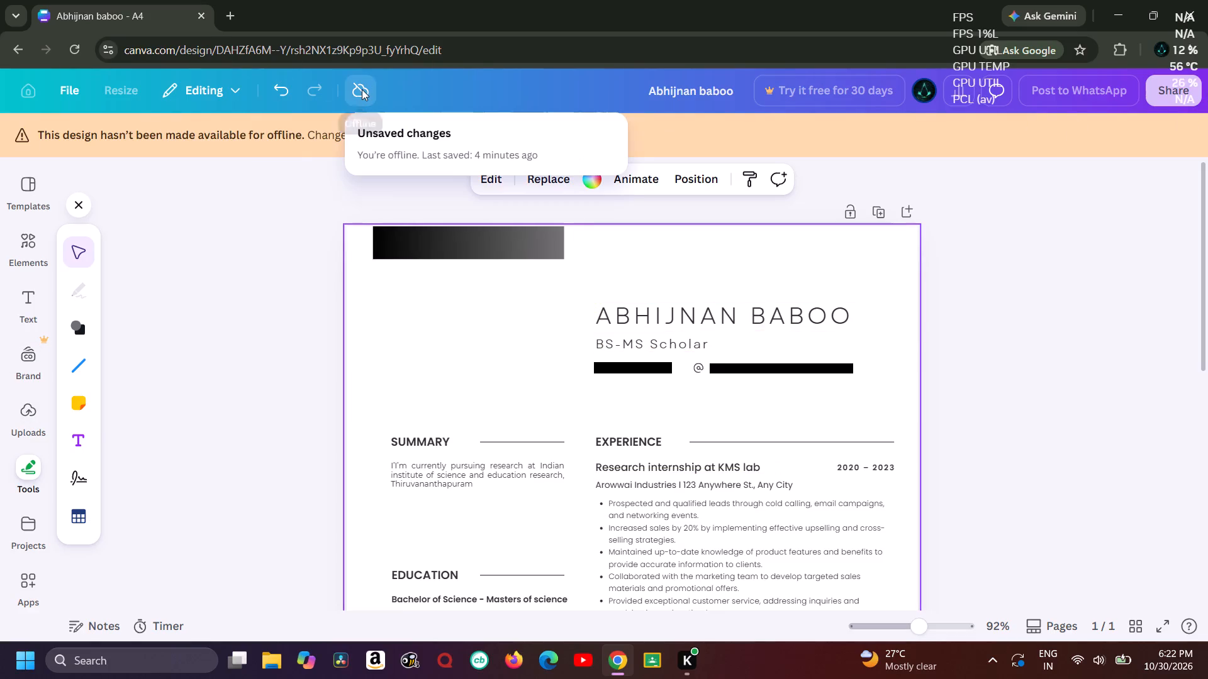
left_click(551, 394)
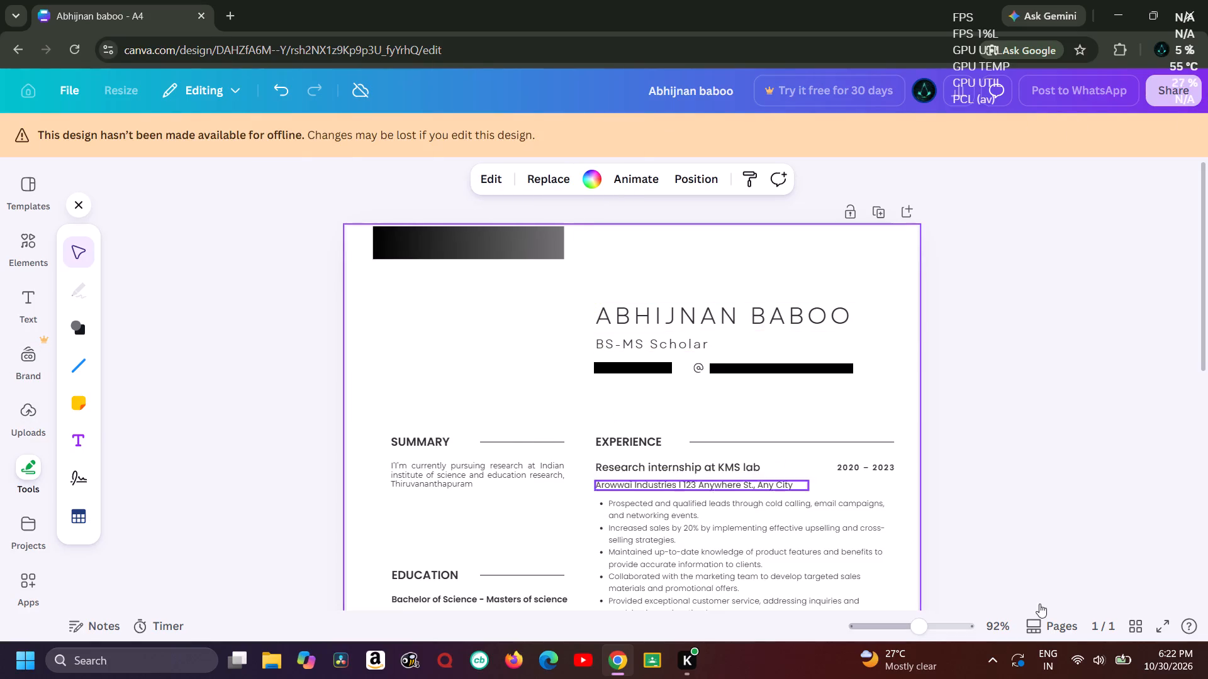
Restart the computer's Wi-Fi by switching it off and on, and open the list of available networks.
left_click(1096, 669)
left_click(955, 368)
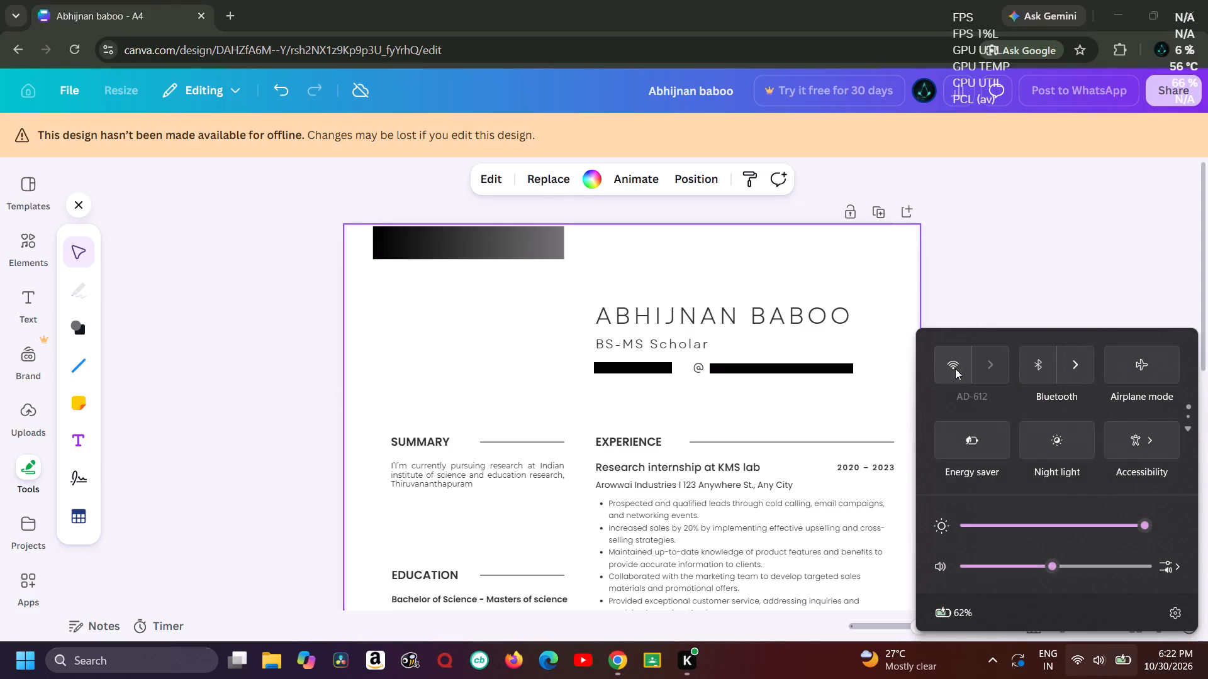
left_click(956, 363)
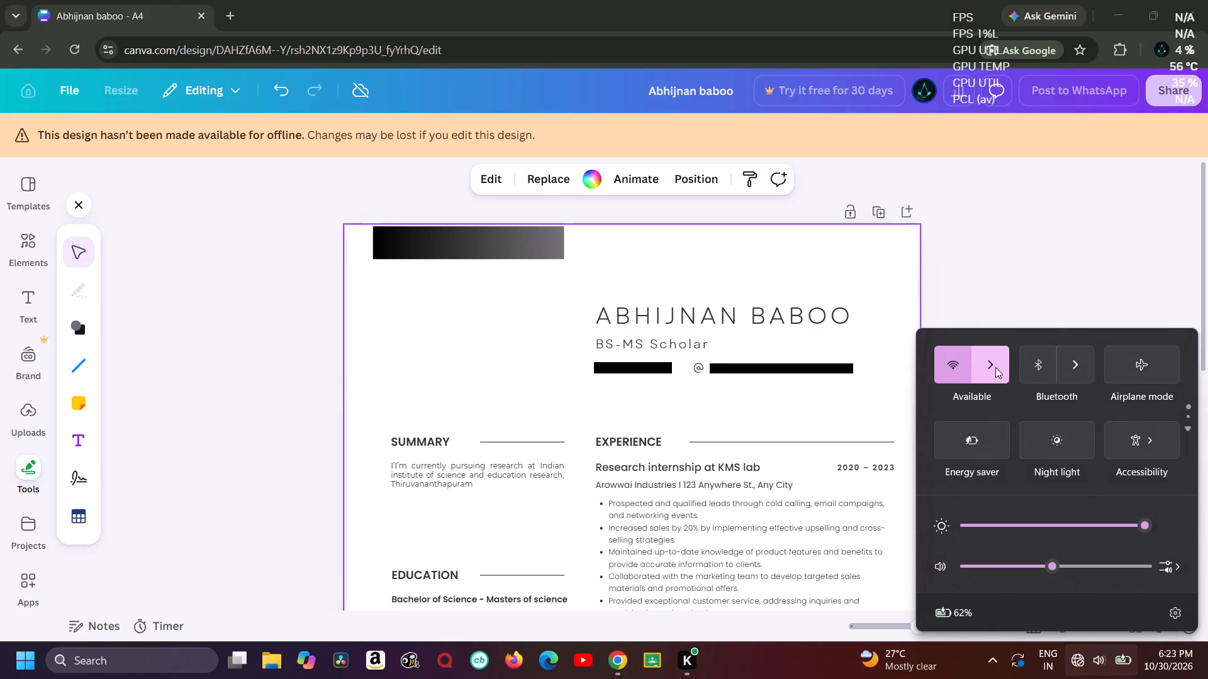
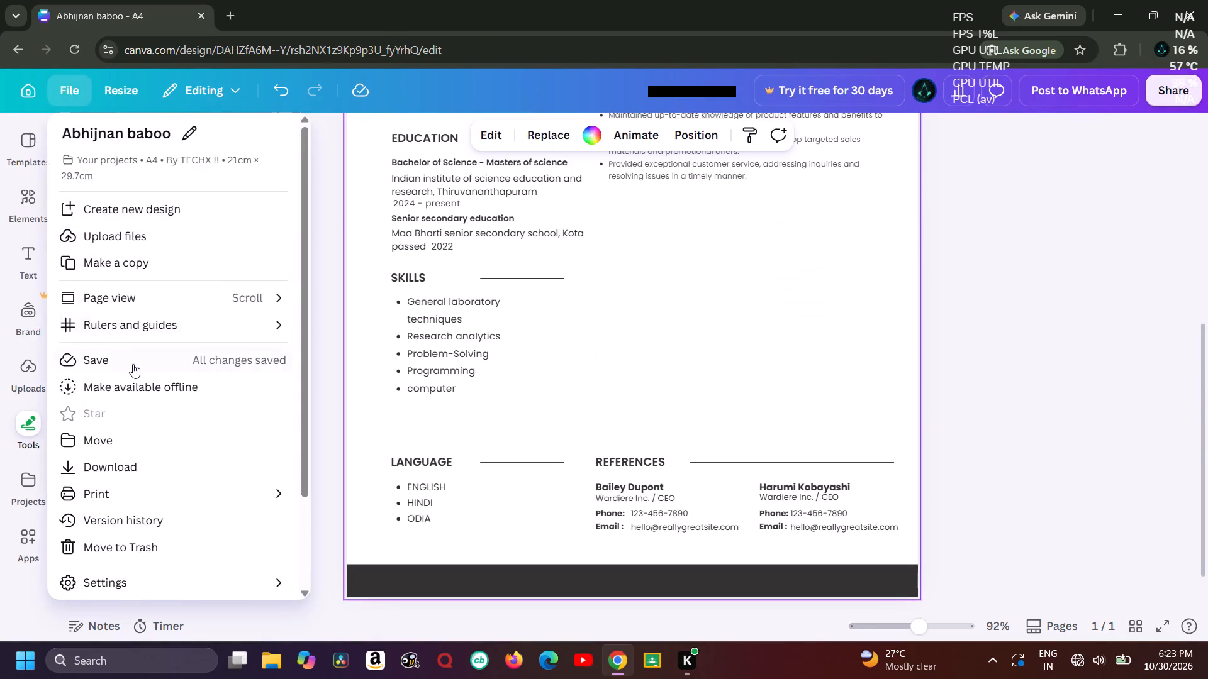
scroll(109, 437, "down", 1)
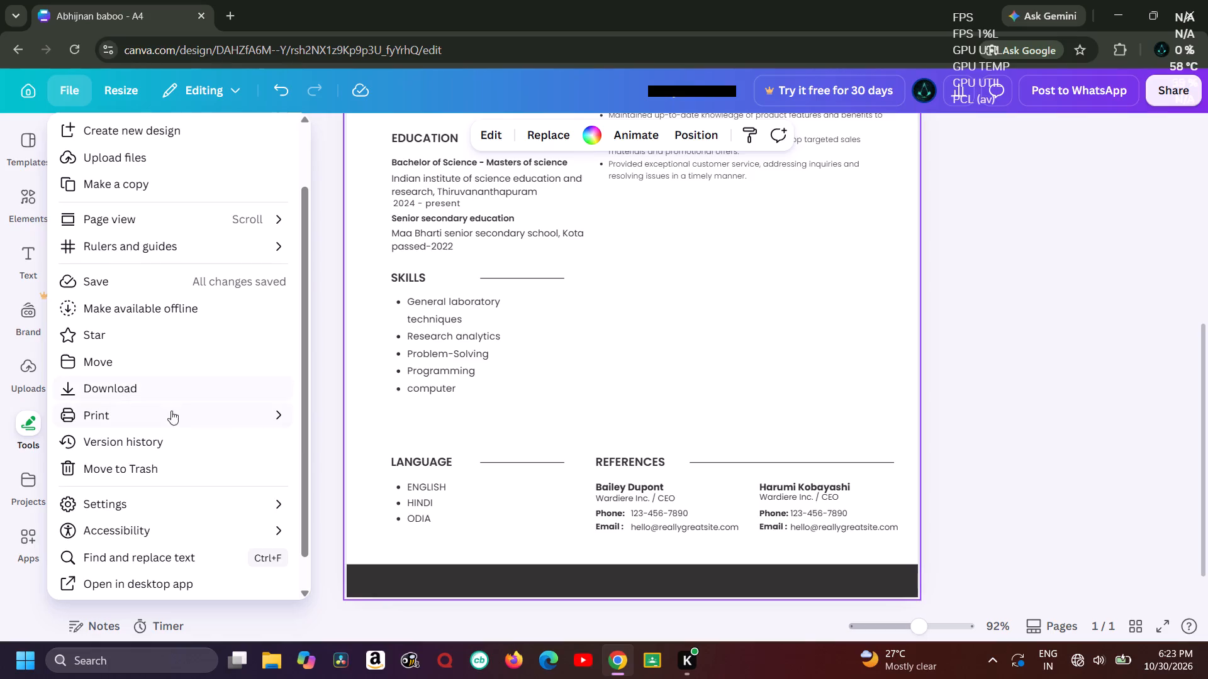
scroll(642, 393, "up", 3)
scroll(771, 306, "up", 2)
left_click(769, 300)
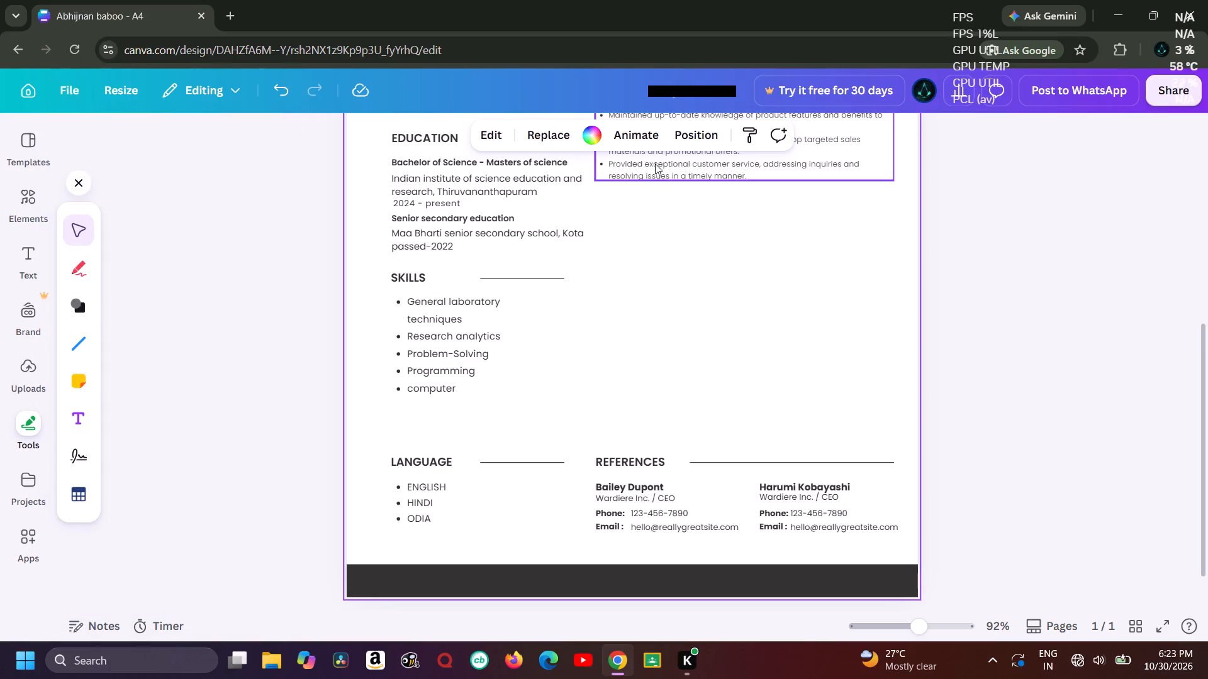
Review the full resume page, from the header and Experience section to the Skills, Language and References sections.
scroll(712, 228, "up", 3)
scroll(781, 241, "up", 3)
scroll(800, 171, "up", 3)
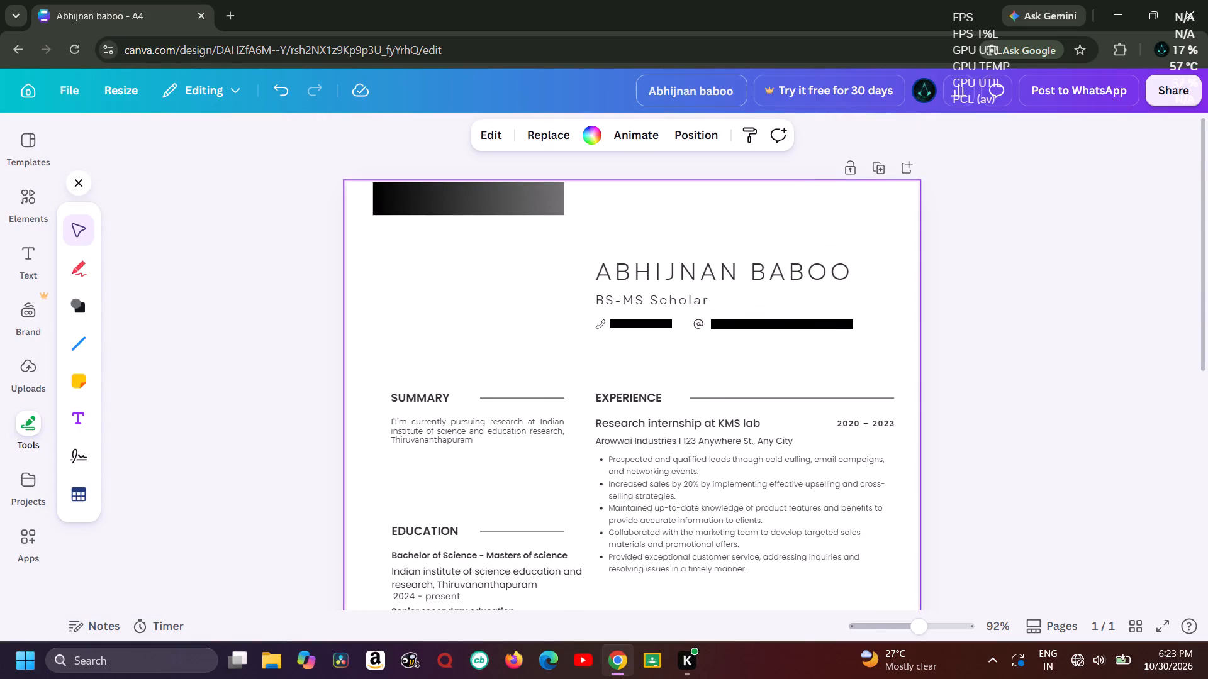
left_click(695, 96)
left_click(769, 378)
scroll(800, 433, "down", 10)
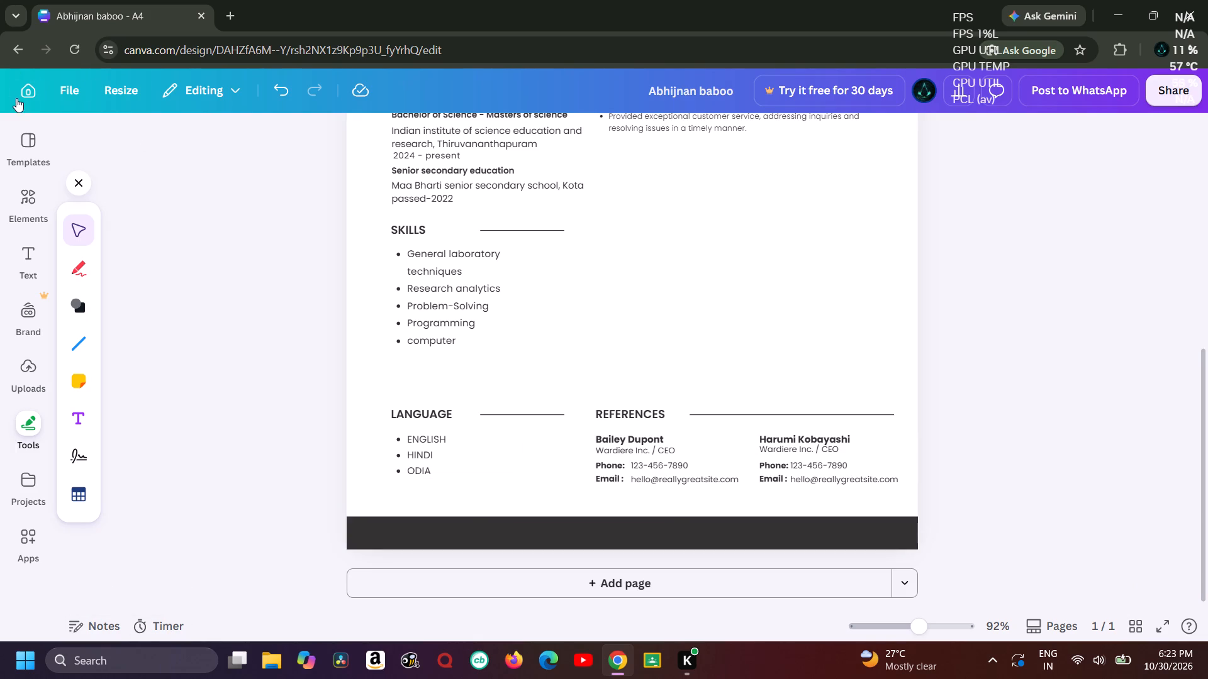
Check the save status of the resume design, without making it available offline.
left_click(366, 92)
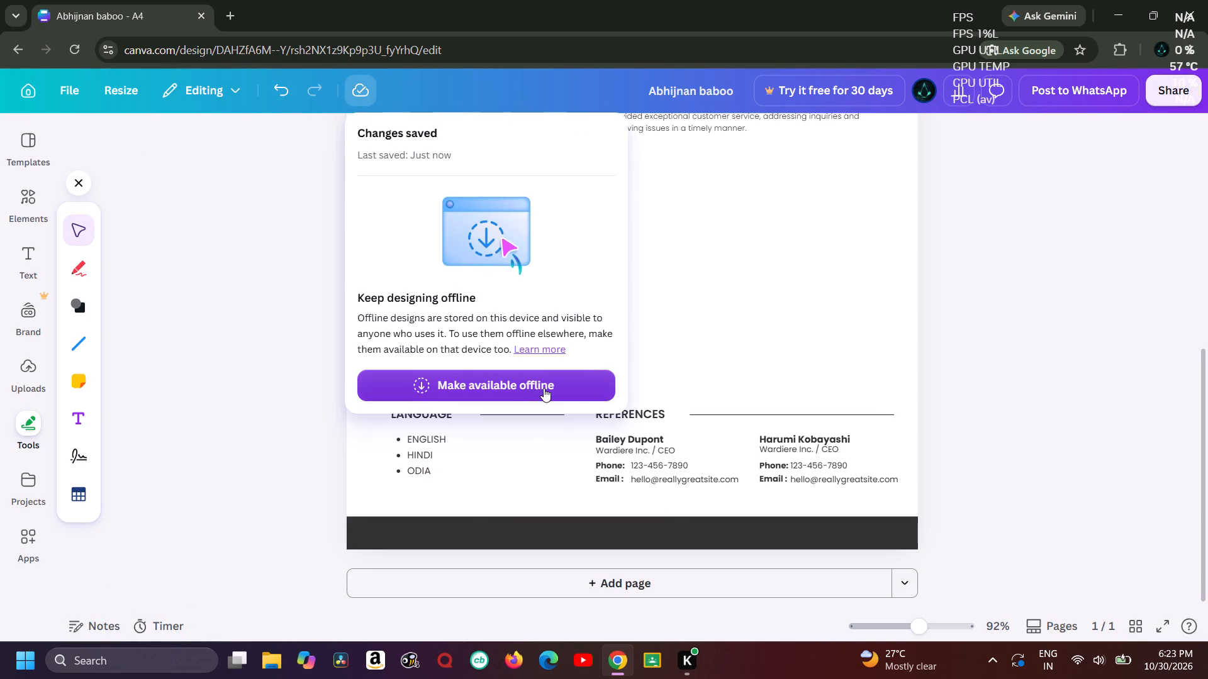
left_click(796, 287)
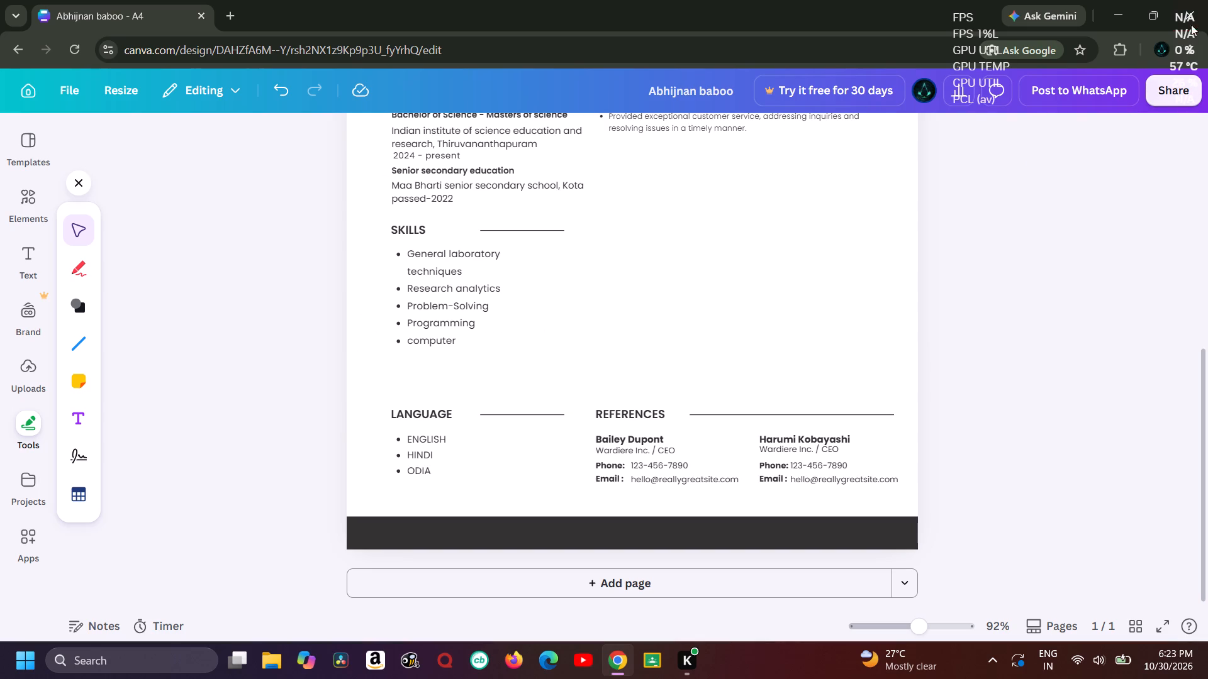